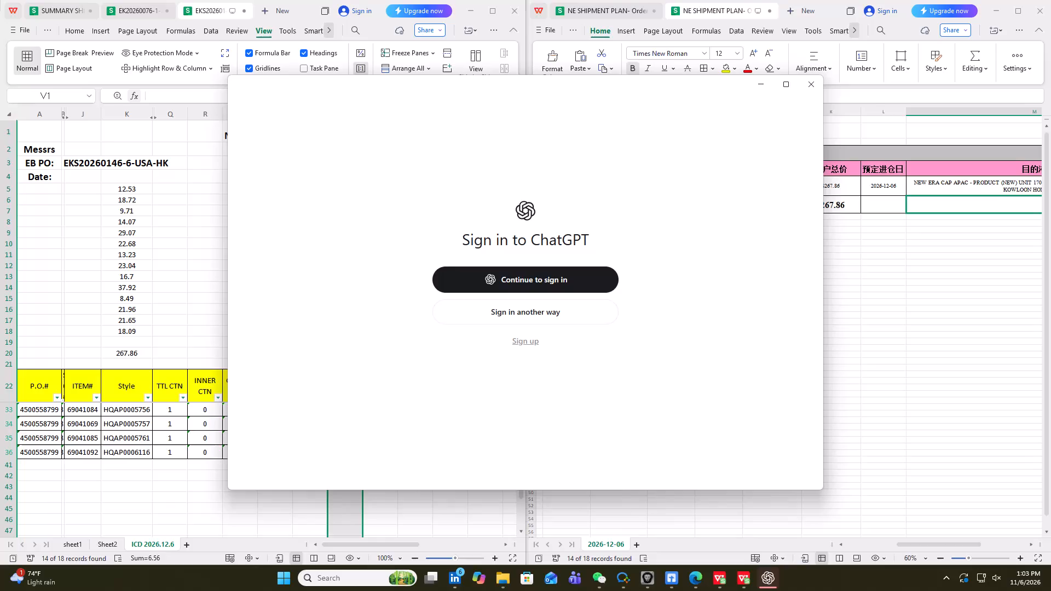
Dismiss the ChatGPT sign-in window covering the spreadsheets.
left_click(819, 85)
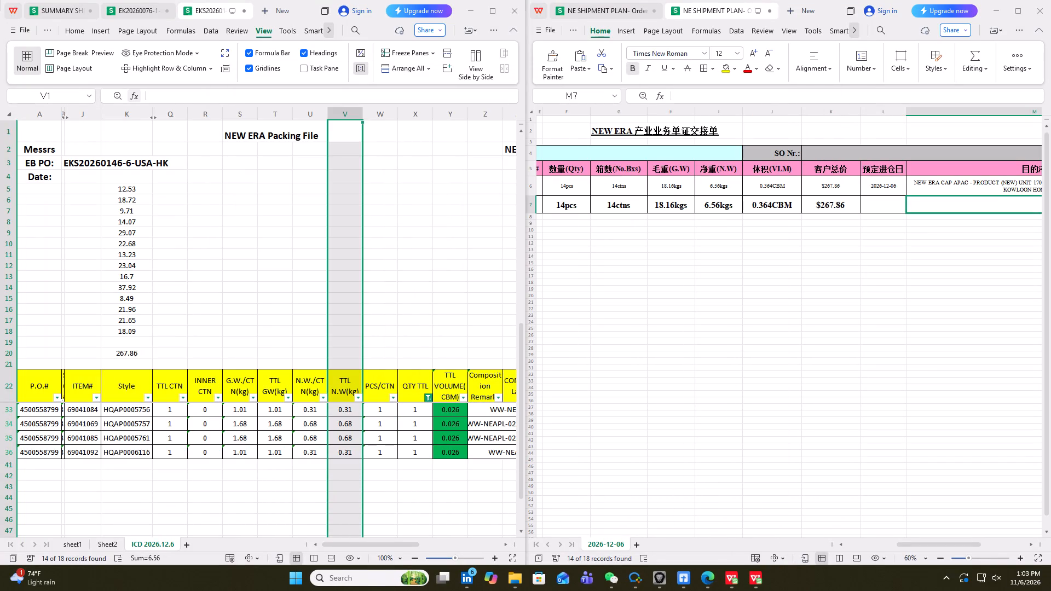
Check the packing file's column sums for quantity, cartons, gross weight, net weight and volume against the shipment plan.
scroll(308, 465, "up", 4)
scroll(311, 464, "down", 5)
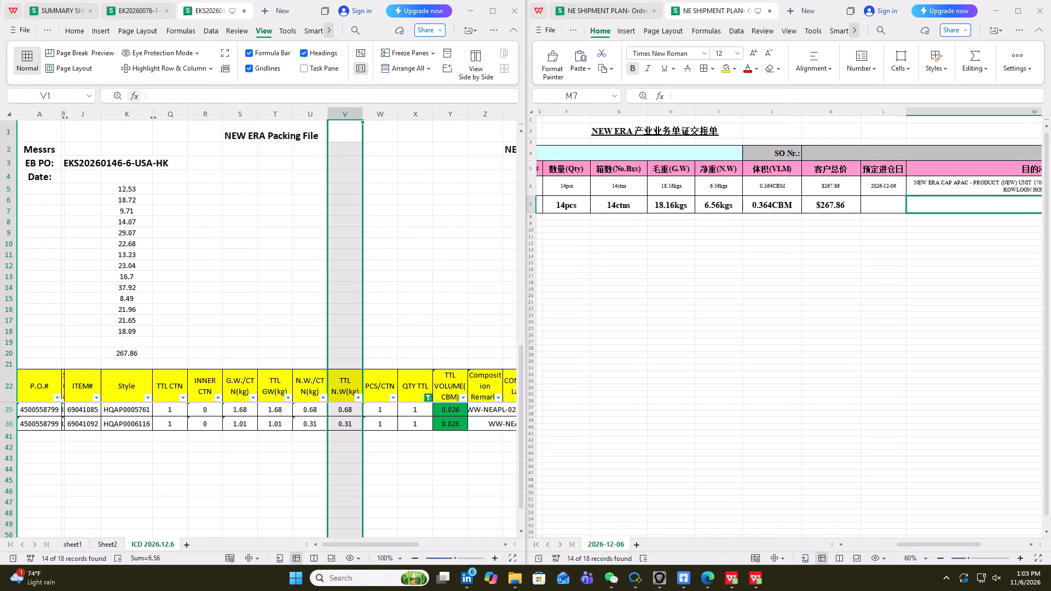
left_click(415, 116)
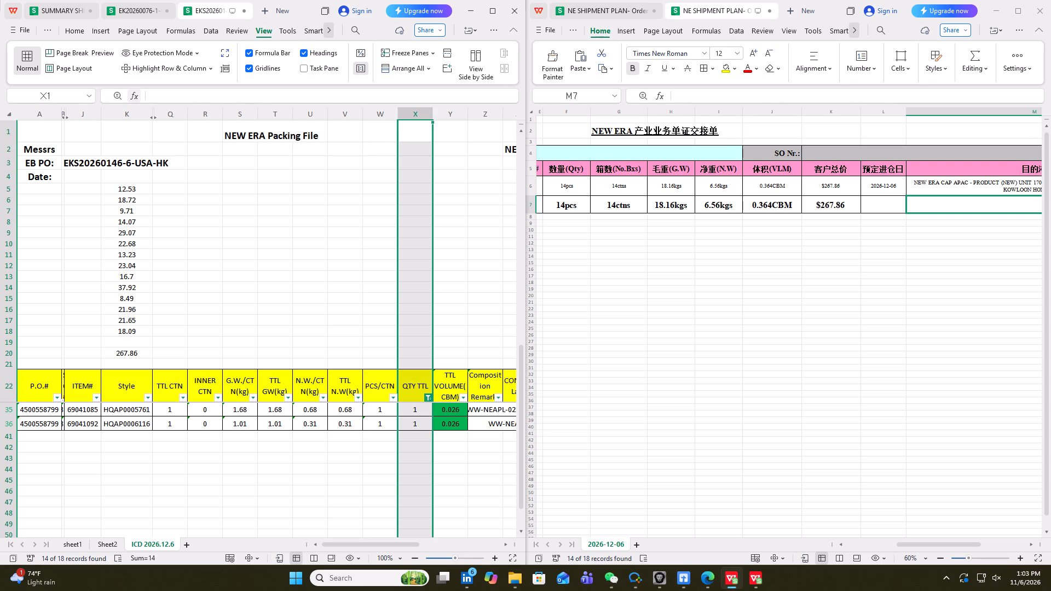
left_click(171, 116)
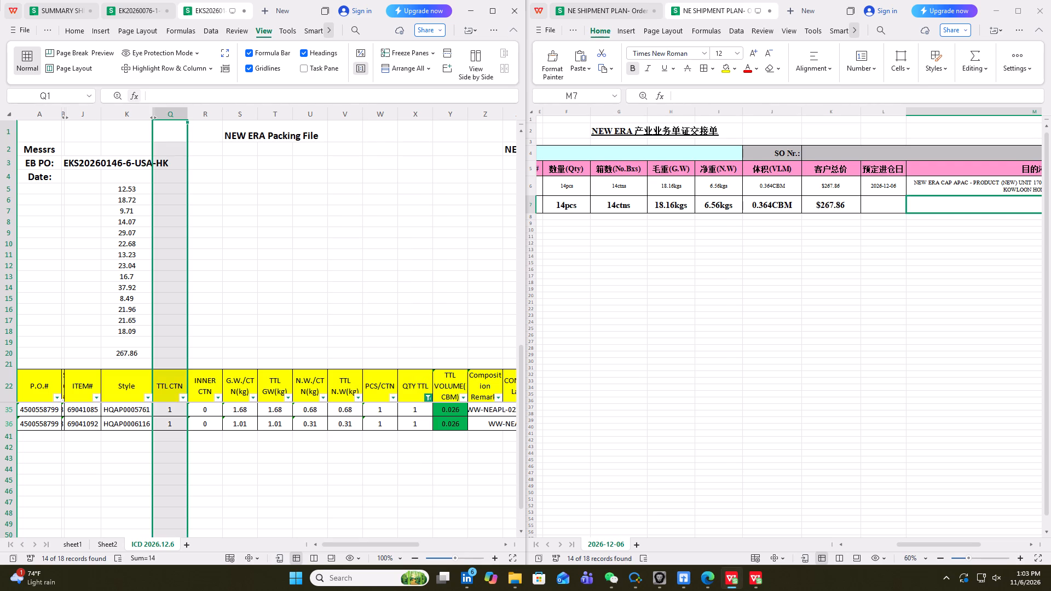
left_click(265, 113)
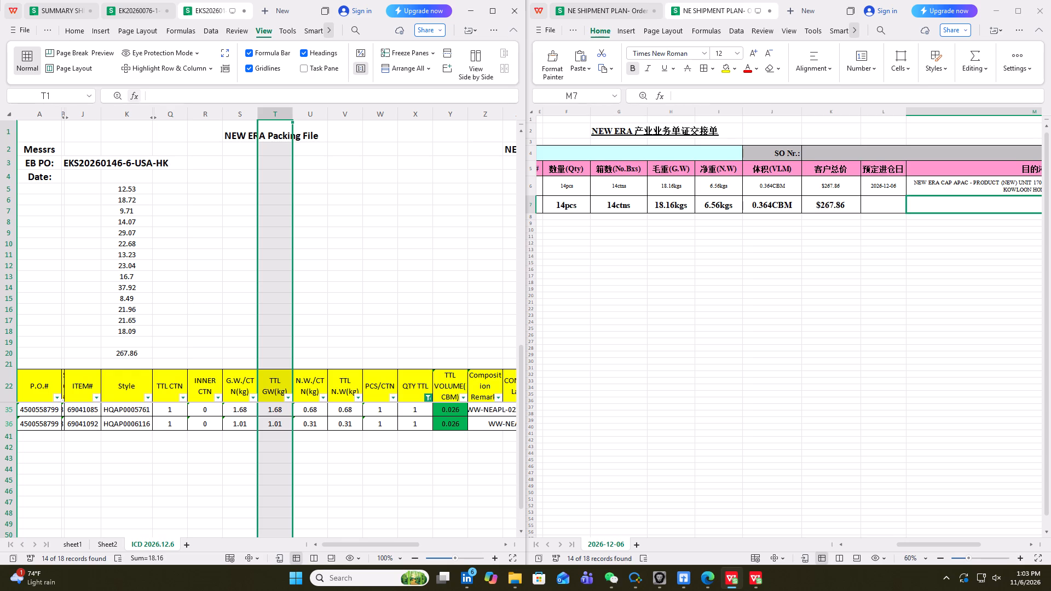
left_click(345, 117)
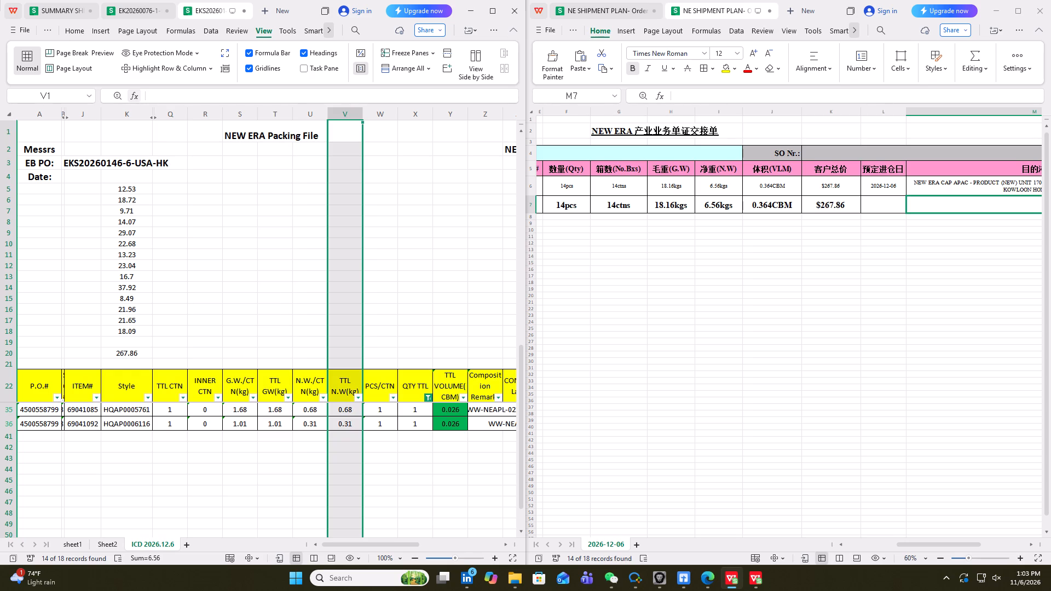
left_click(451, 116)
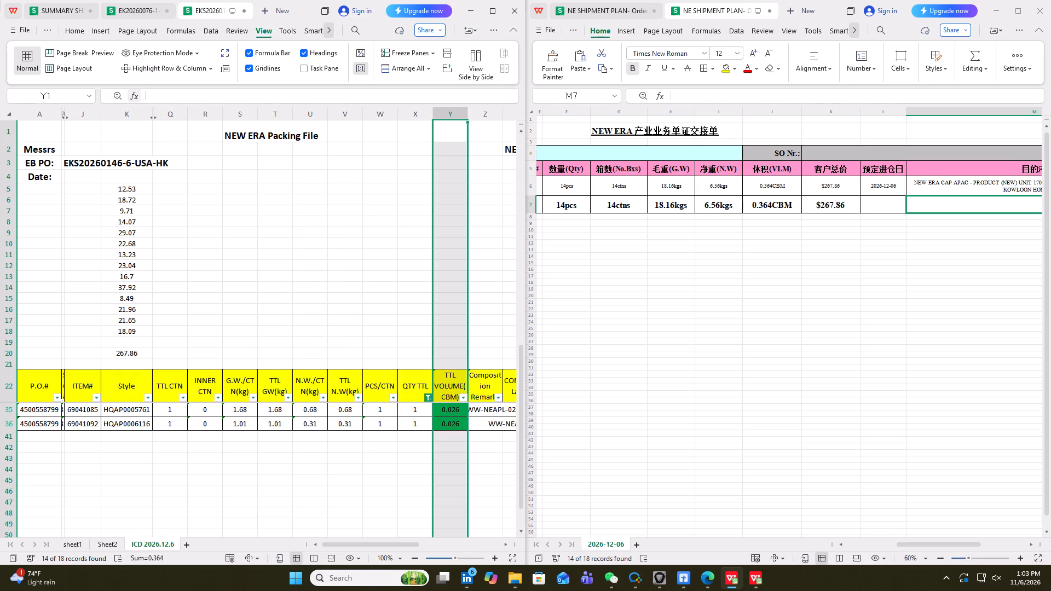
Check the price total in K20 of the packing file and the sum of the prices in K5:K18.
double_click(131, 357)
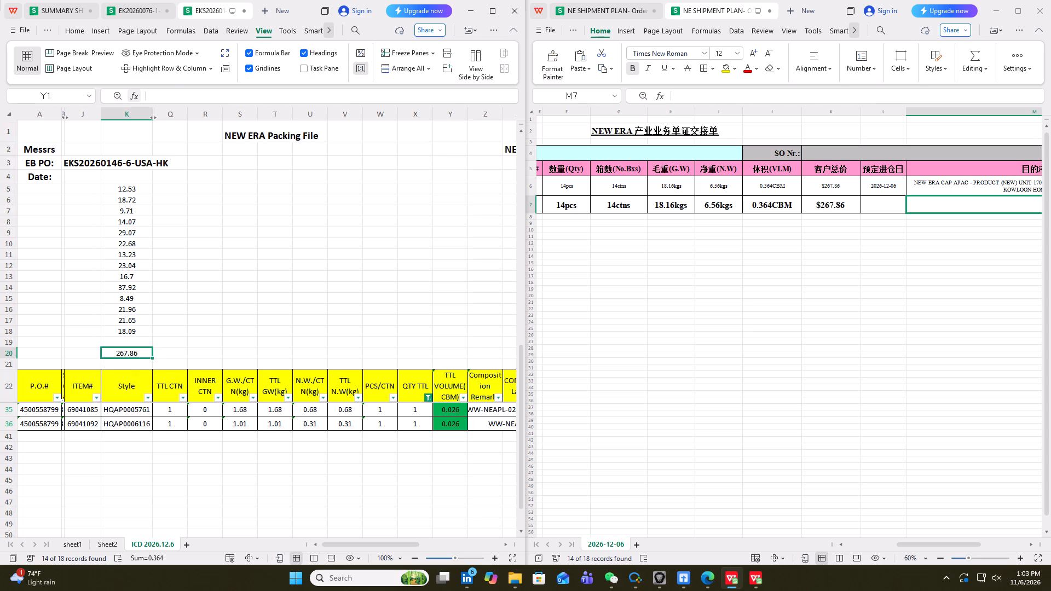
key("Escape")
left_click_drag(124, 185, 129, 326)
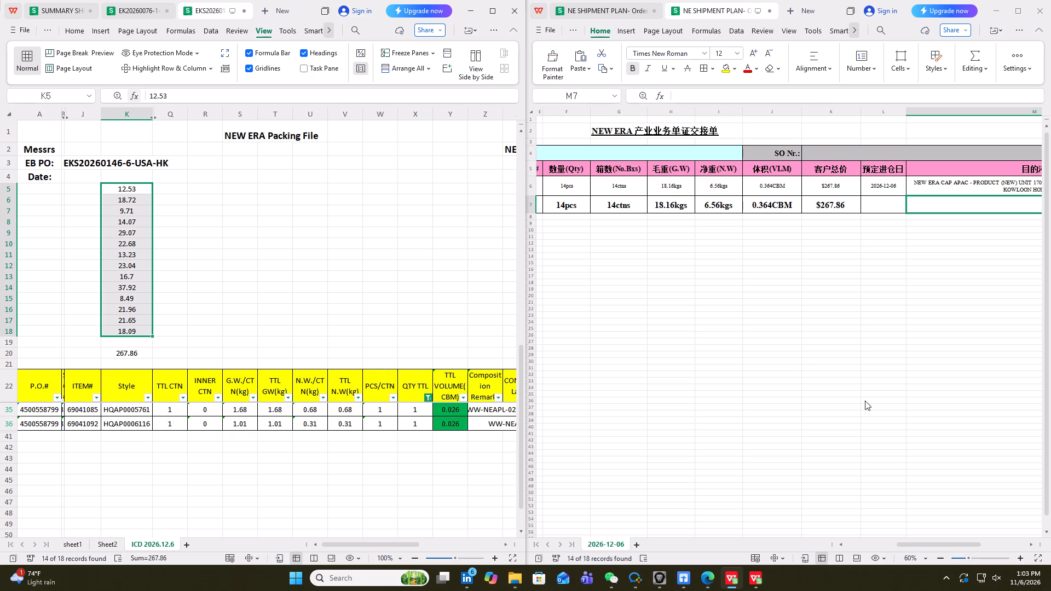
scroll(900, 408, "up", 4)
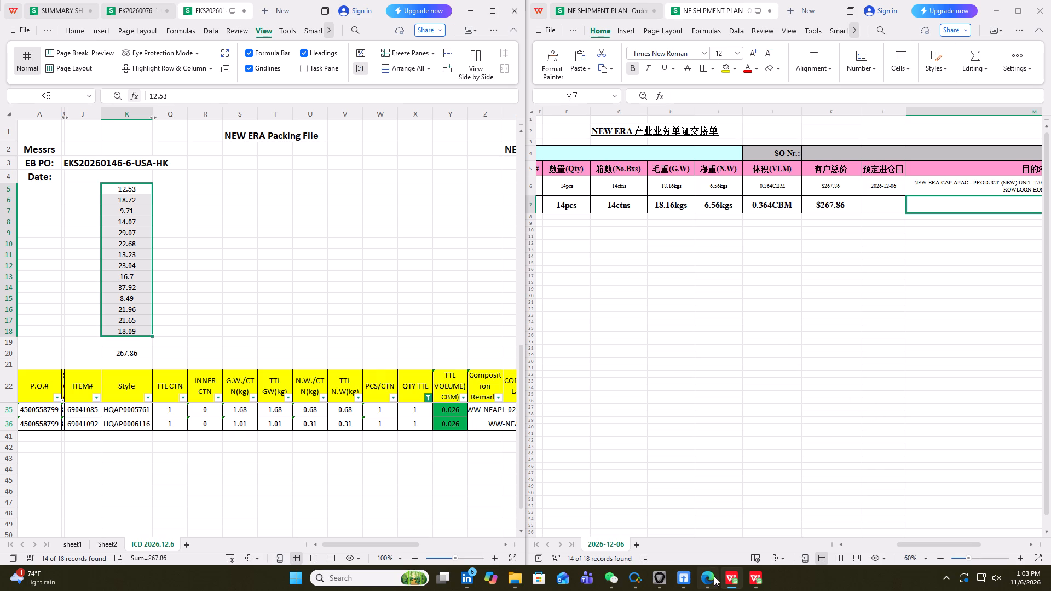
left_click(714, 576)
scroll(292, 395, "down", 2)
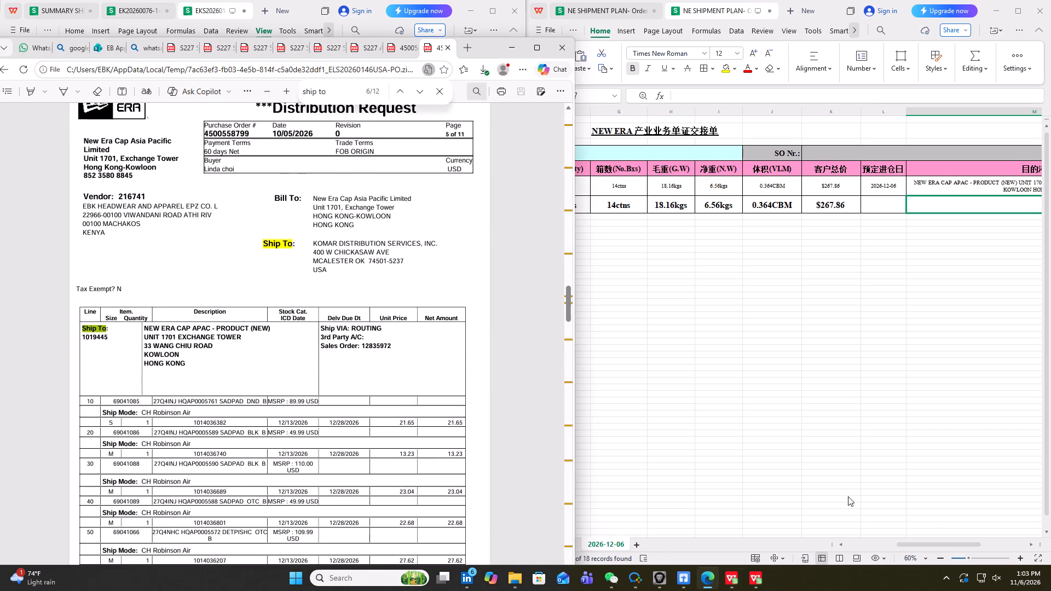
left_click_drag(937, 546, 1037, 541)
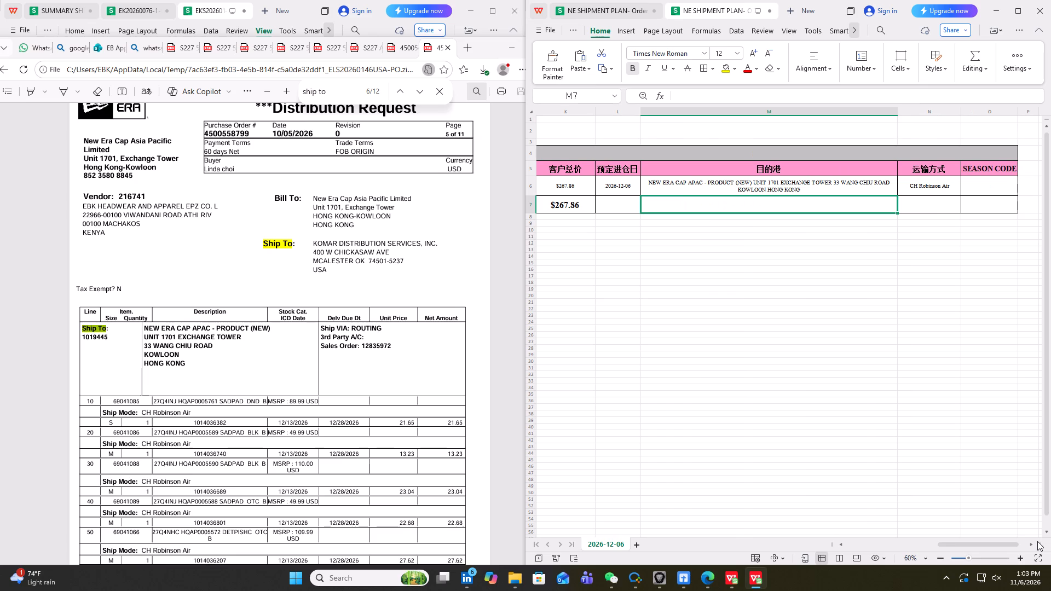
scroll(210, 437, "up", 2)
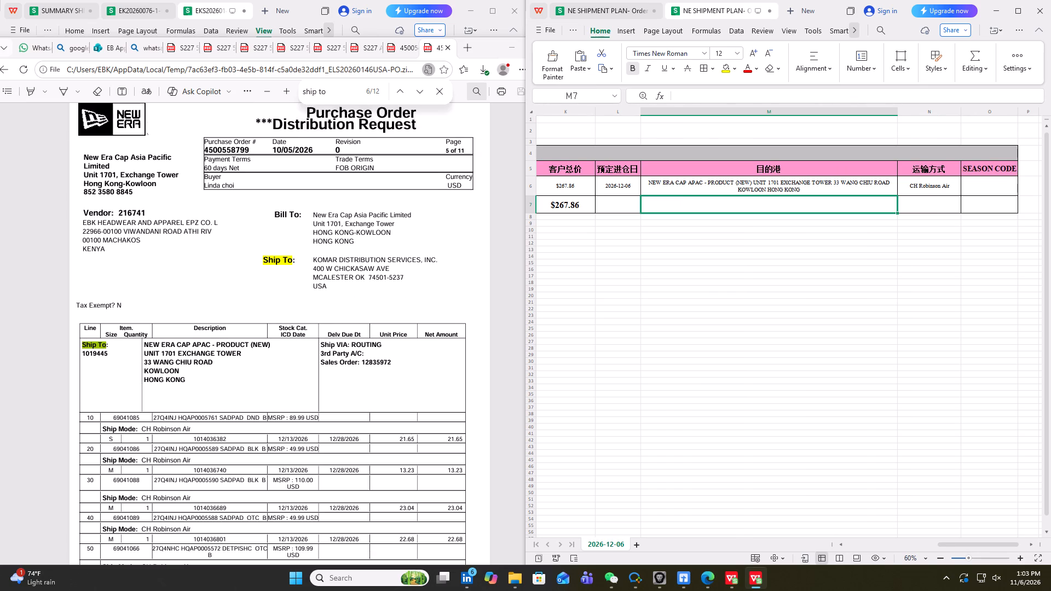
scroll(210, 437, "up", 8)
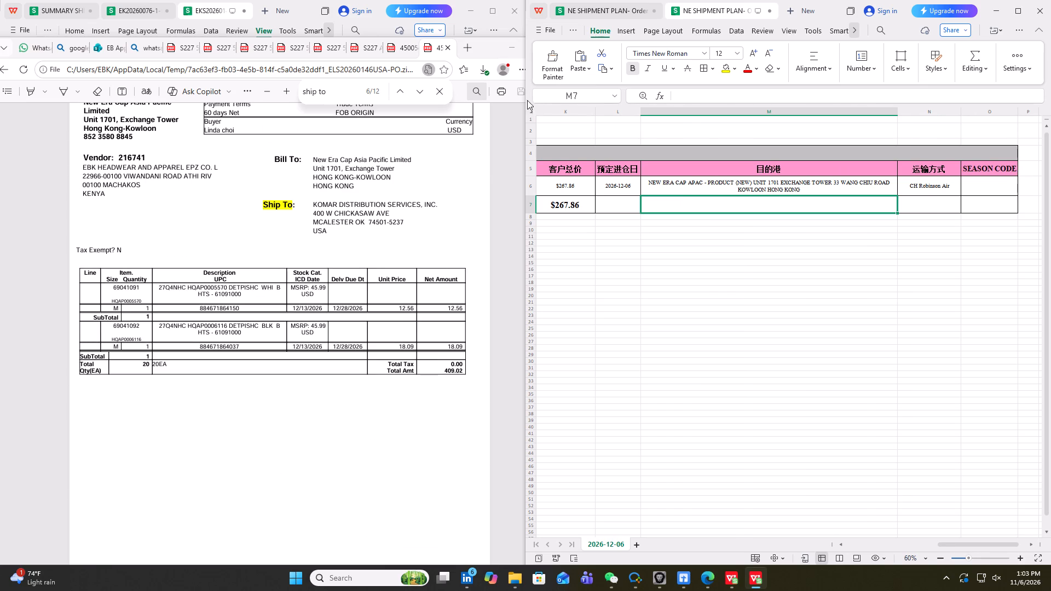
left_click(505, 46)
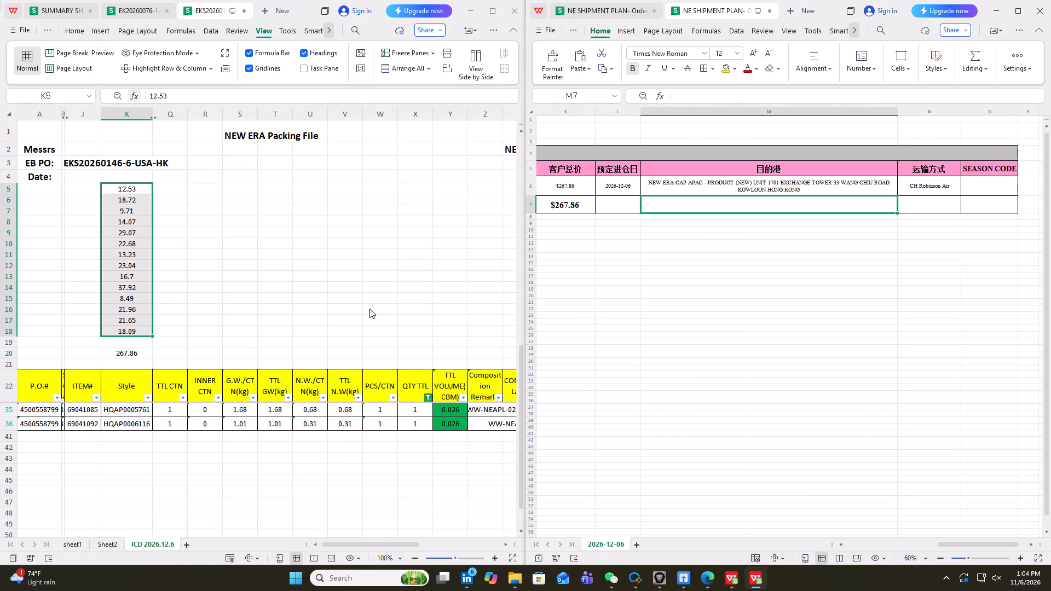
left_click(708, 576)
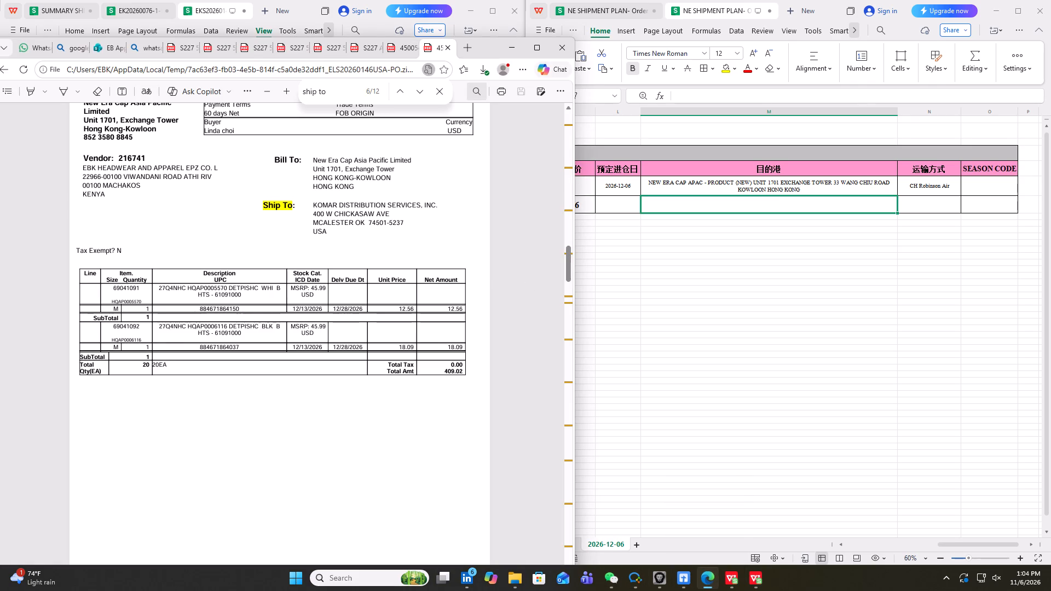
left_click(675, 346)
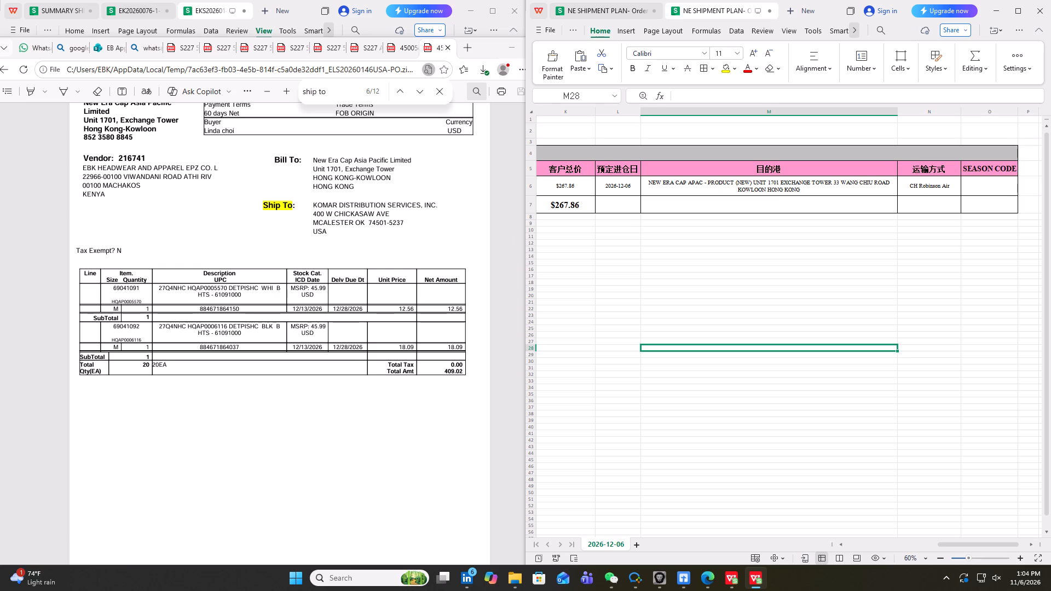
left_click_drag(946, 545, 580, 463)
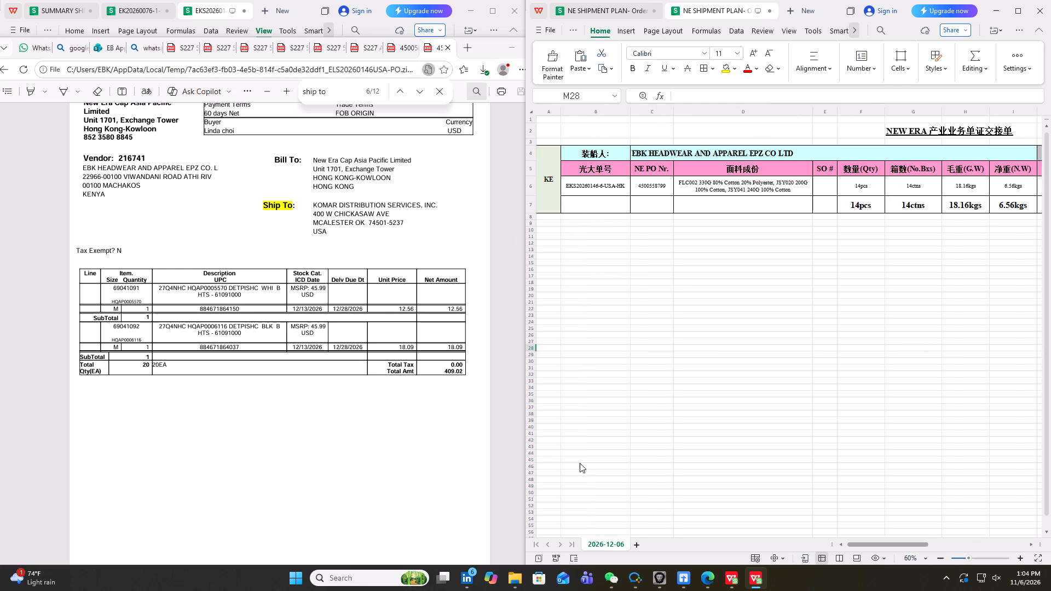
left_click_drag(580, 463, 540, 445)
scroll(515, 245, "up", 2)
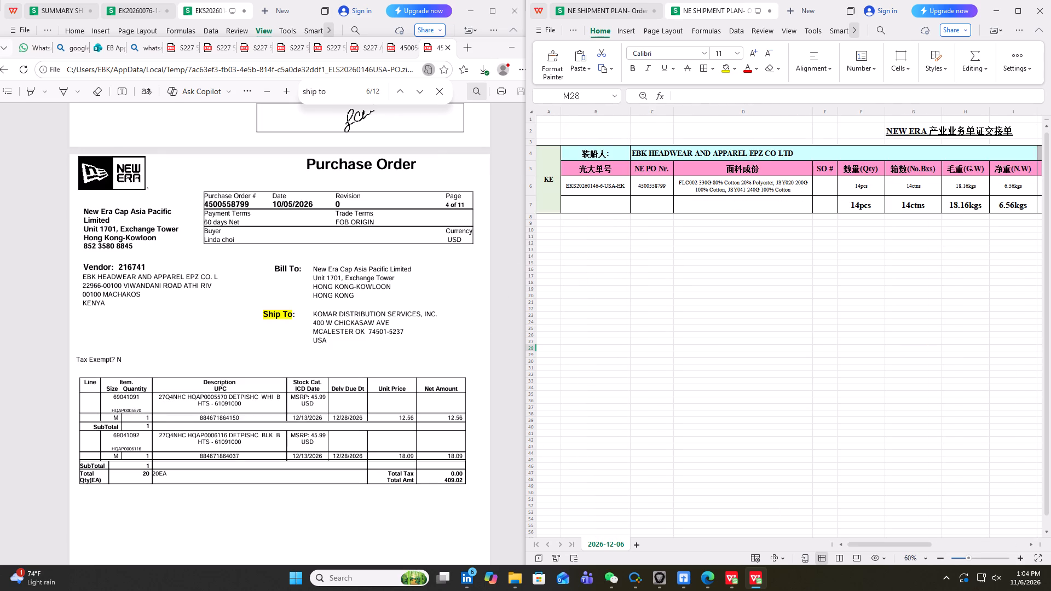
scroll(694, 259, "up", 7)
Save the NE SHIPMENT PLAN workbook.
left_click(577, 32)
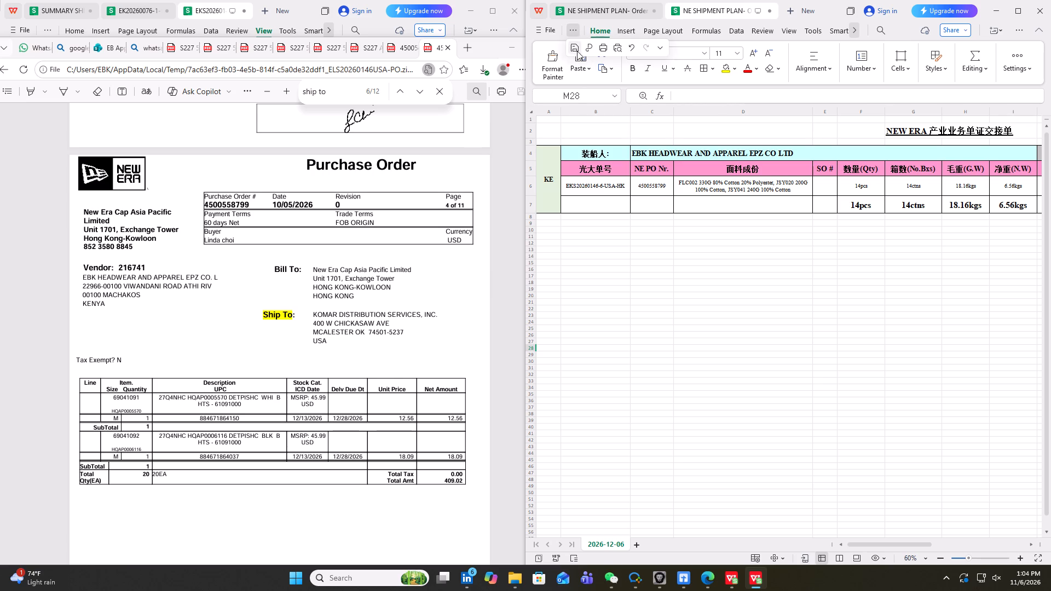
left_click(569, 46)
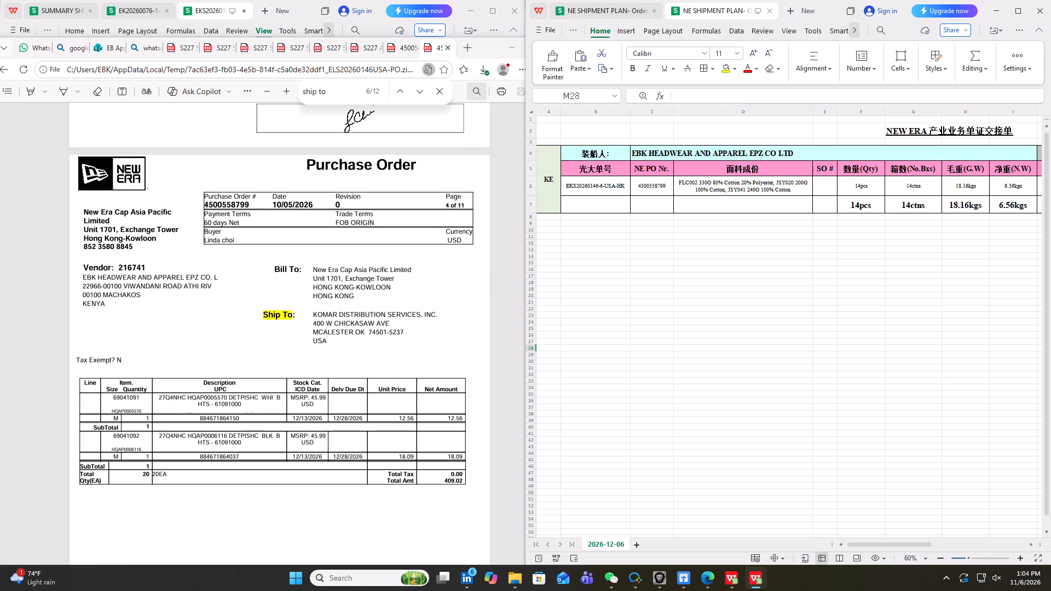
scroll(460, 416, "down", 4)
scroll(402, 391, "up", 7)
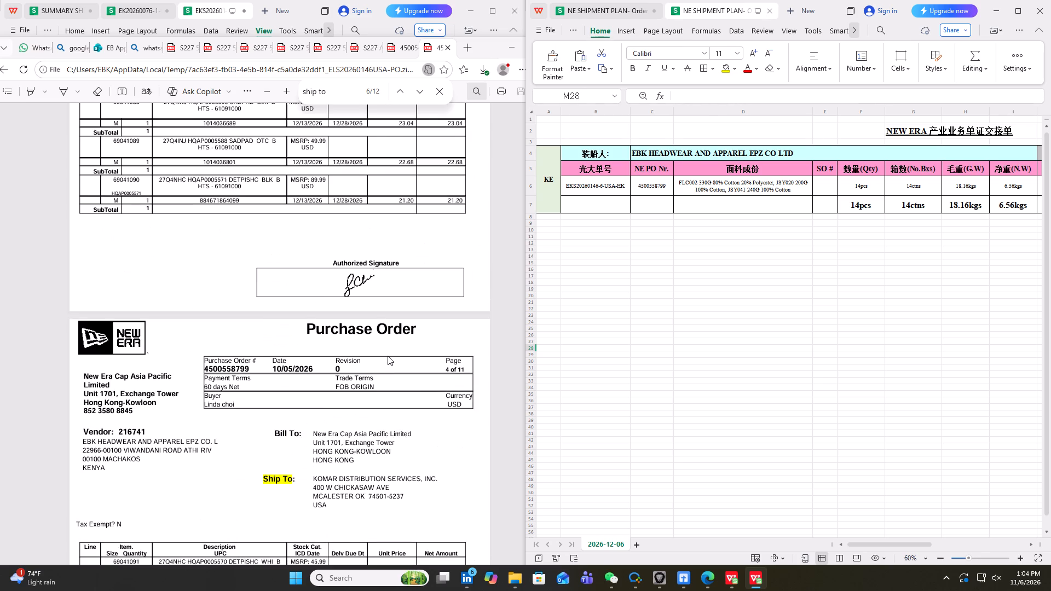
scroll(388, 356, "up", 1)
scroll(388, 355, "down", 2)
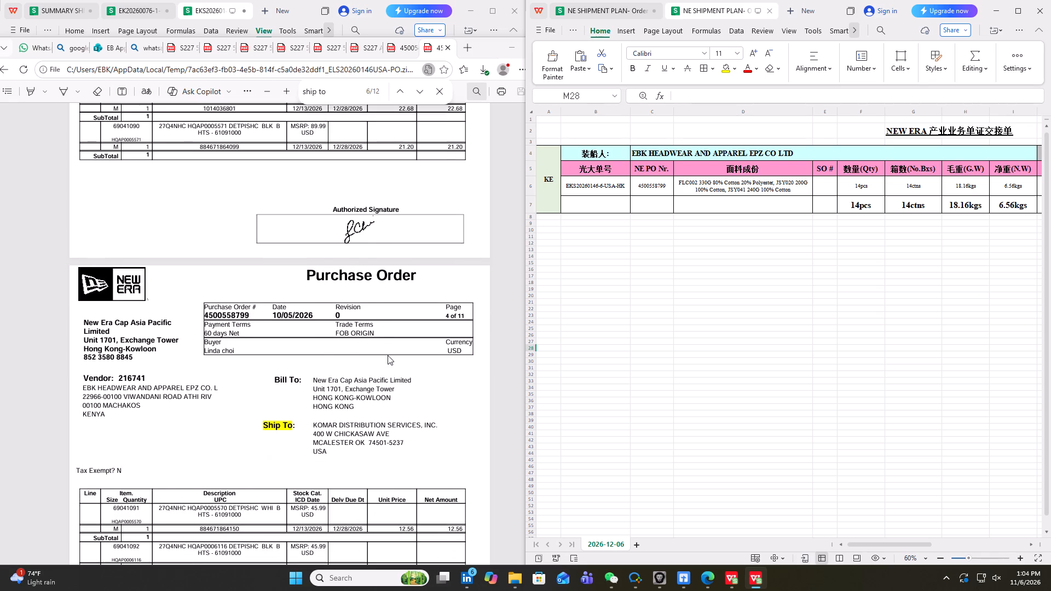
scroll(388, 355, "down", 1)
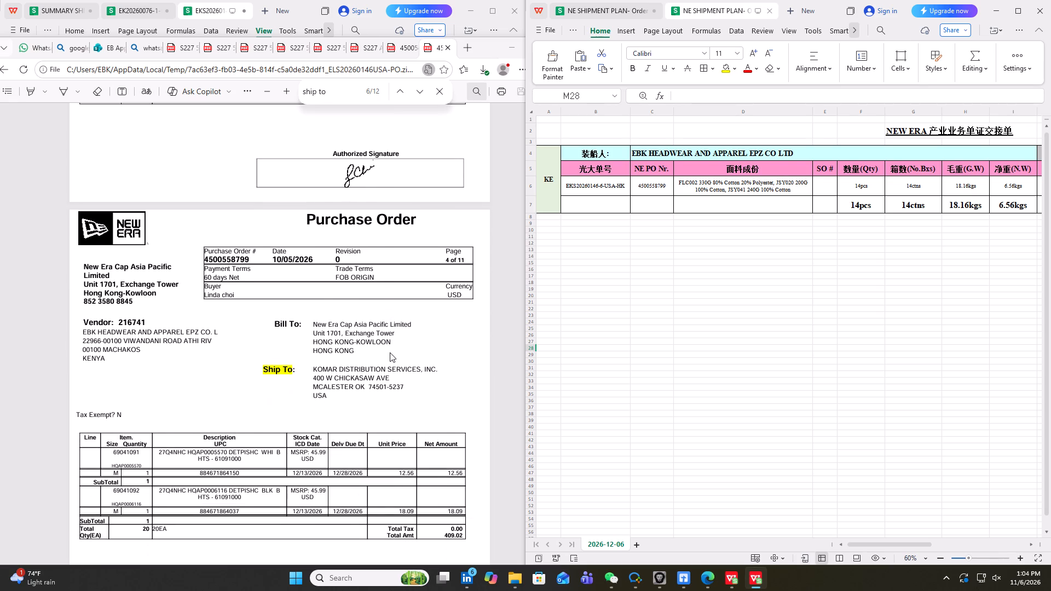
scroll(307, 419, "down", 1)
scroll(284, 324, "up", 3)
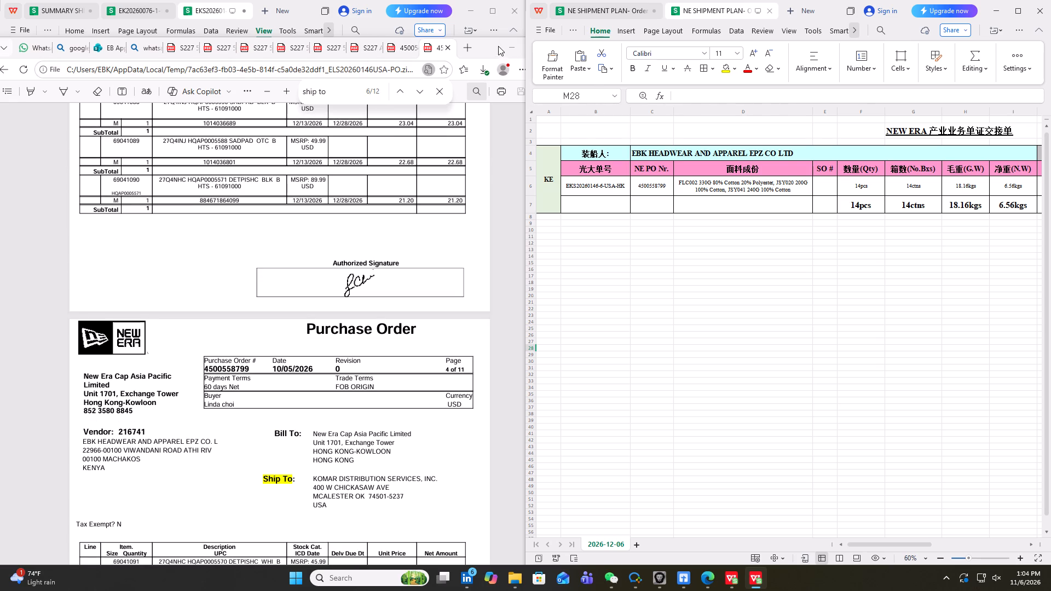
left_click(508, 47)
Recheck the packing file's sums for quantity, cartons, gross weight, net weight and volume against the saved shipment plan.
scroll(278, 441, "up", 1)
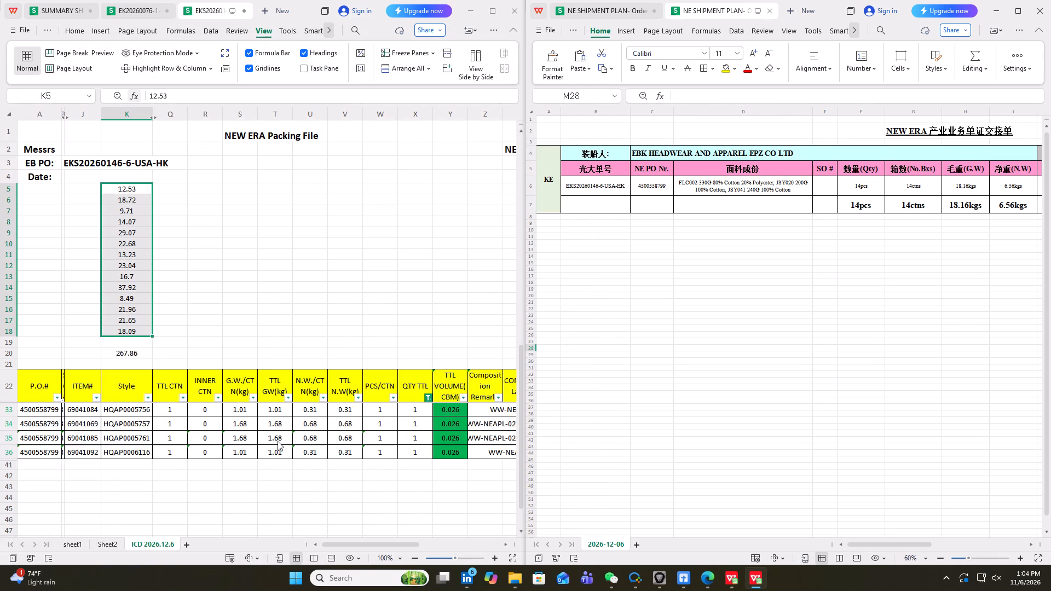
scroll(278, 441, "down", 1)
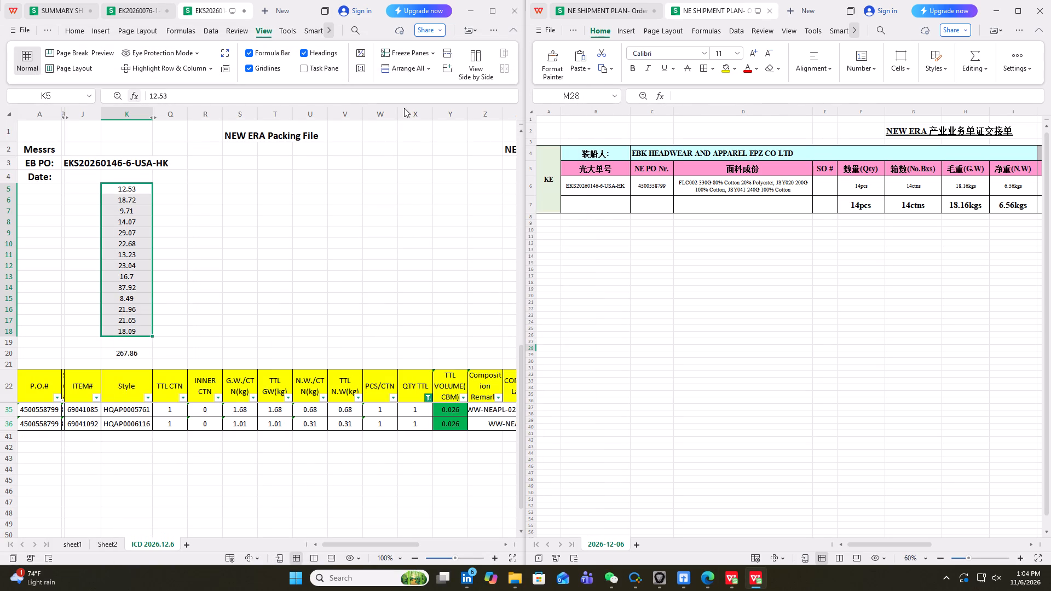
left_click(419, 110)
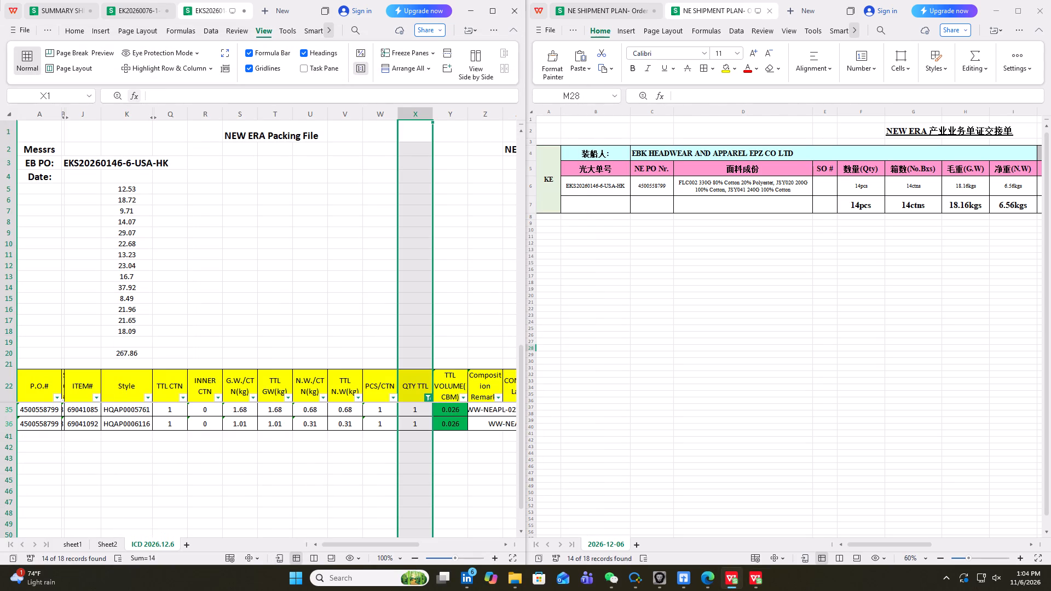
left_click(177, 115)
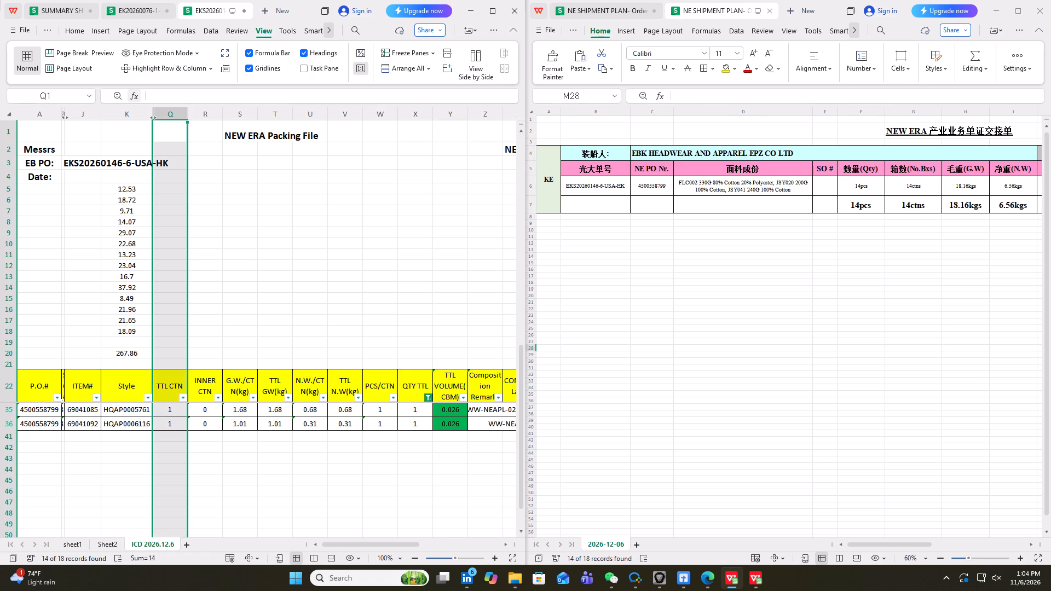
left_click(268, 115)
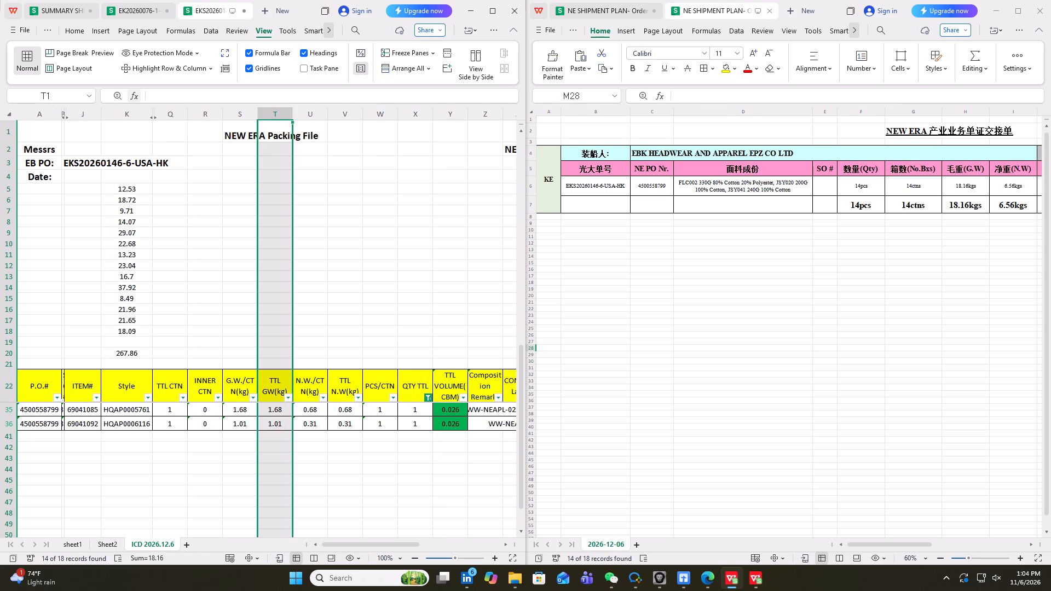
left_click(352, 112)
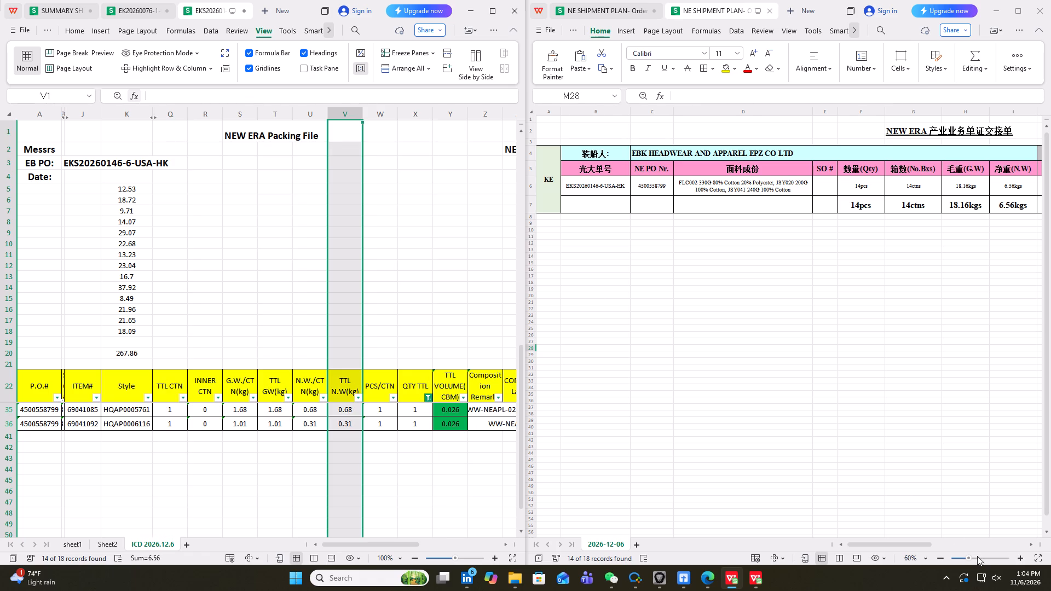
left_click(452, 113)
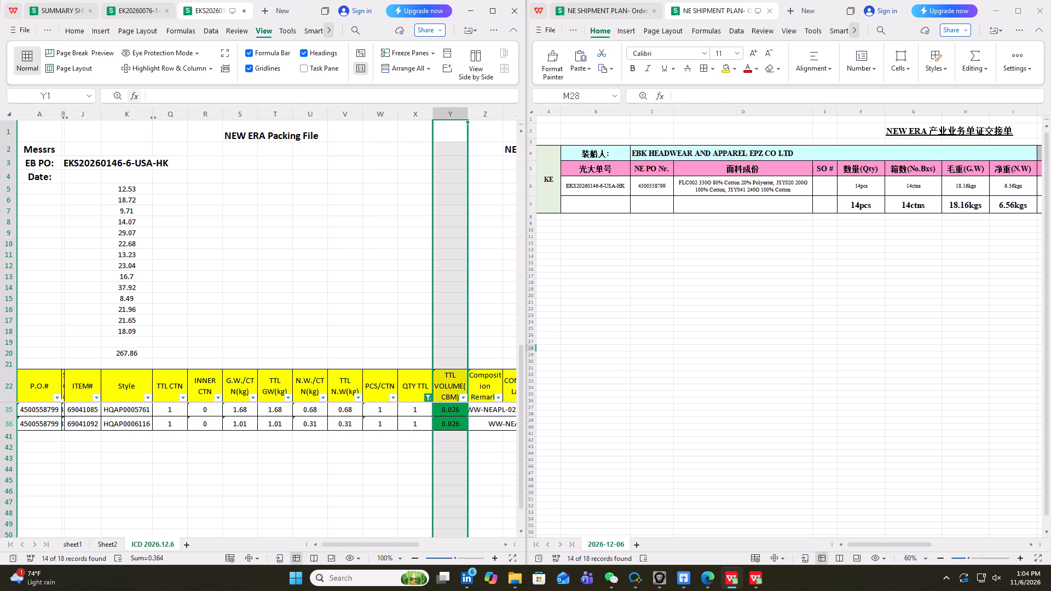
Review the 0146-6-USA-HK shipment plan's volume, value, date and destination columns and recheck the item rows in its packing file.
left_click_drag(889, 545, 934, 552)
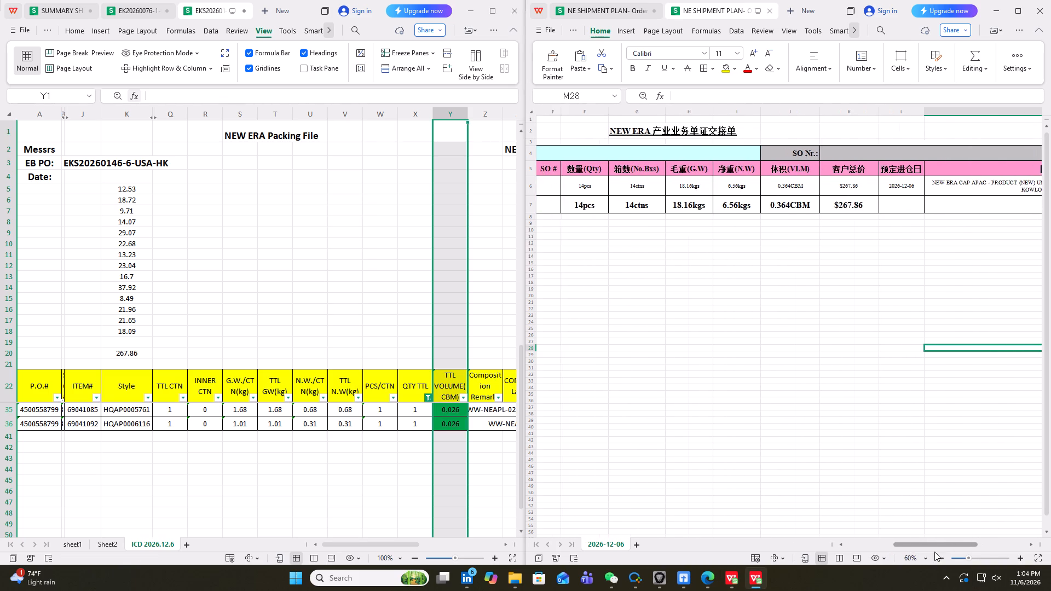
left_click_drag(934, 552, 836, 546)
scroll(212, 384, "up", 4)
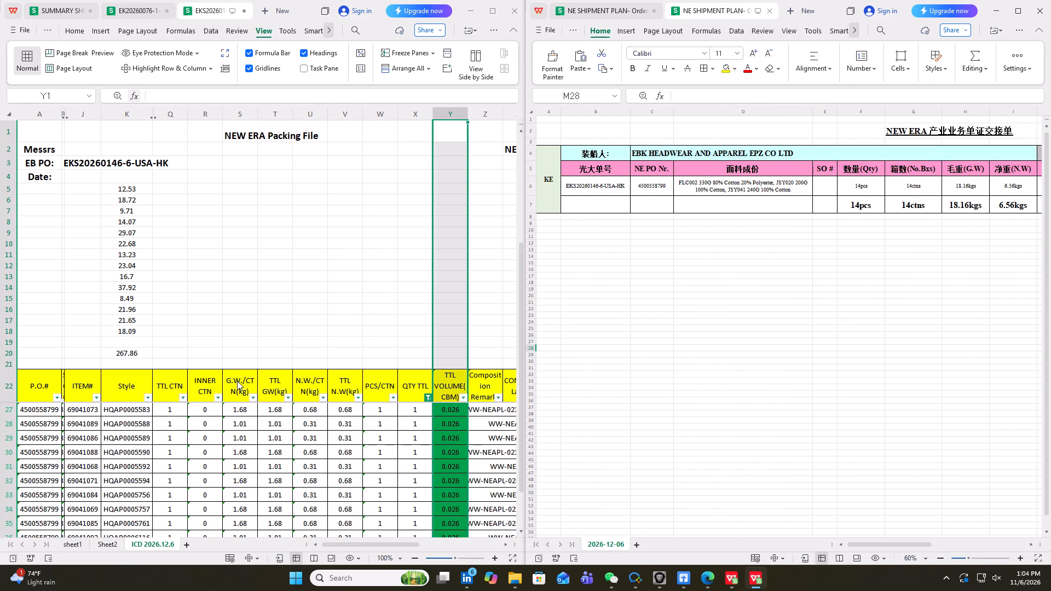
scroll(230, 385, "down", 2)
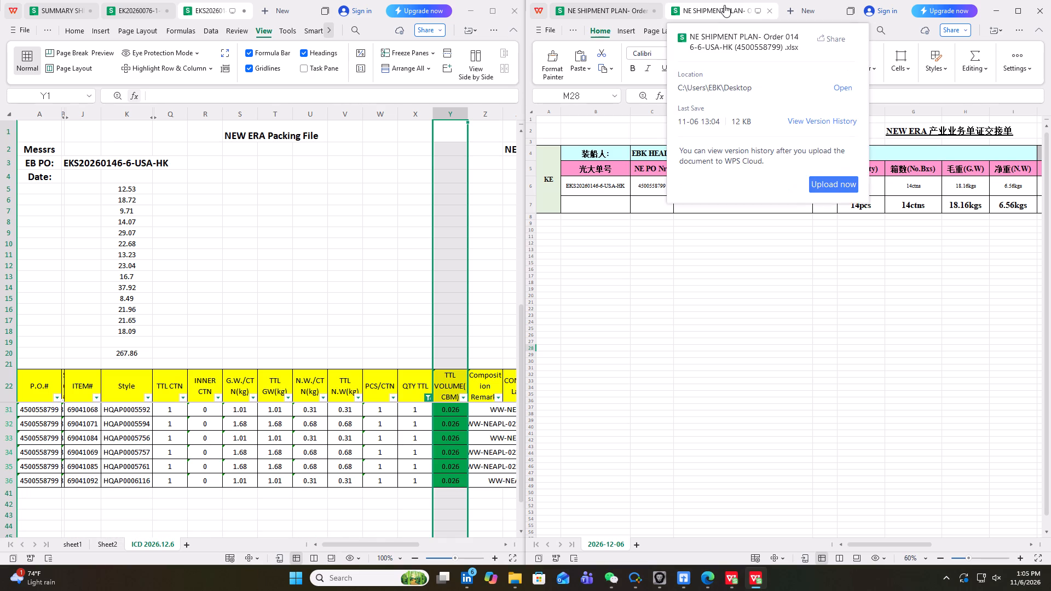
scroll(689, 311, "up", 3)
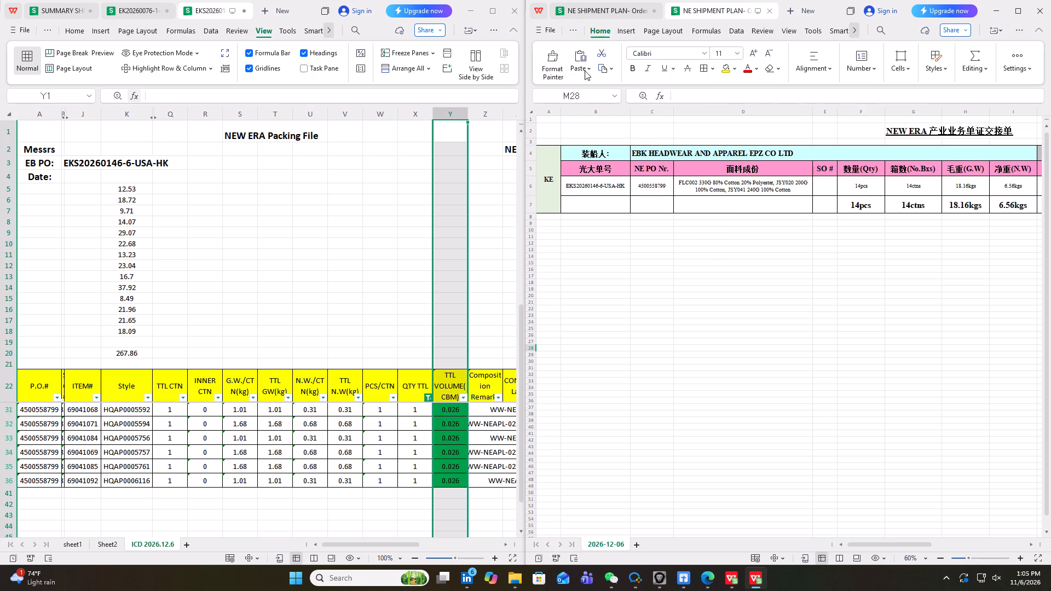
Save the NE SHIPMENT PLAN workbook for order 0146-6-USA-HK.
left_click(574, 26)
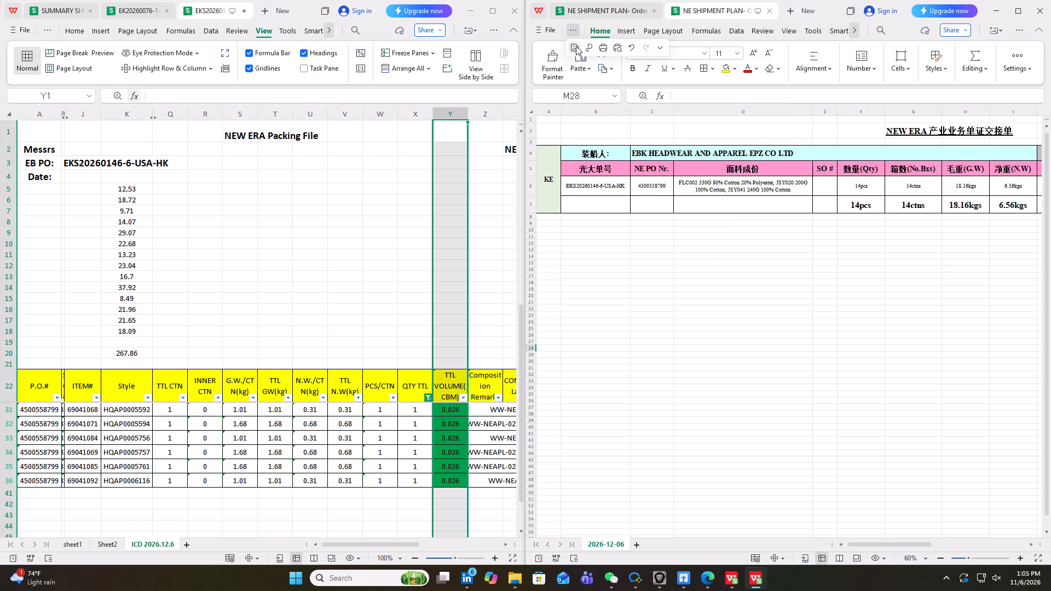
left_click(576, 46)
Close the NE SHIPMENT PLAN workbook for order 0146-1-USA without saving its changes.
left_click(609, 8)
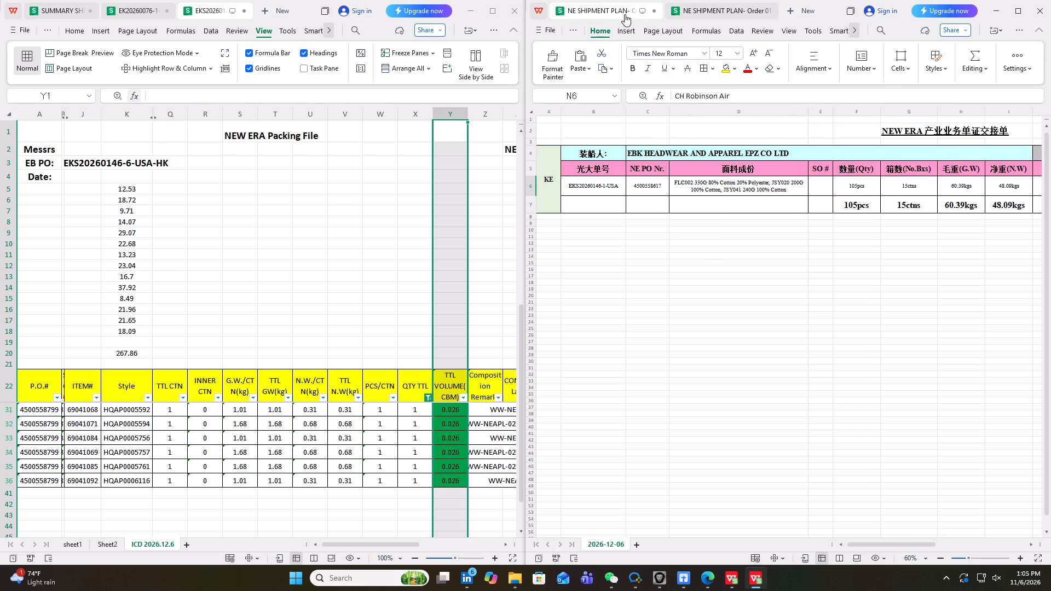
left_click(720, 11)
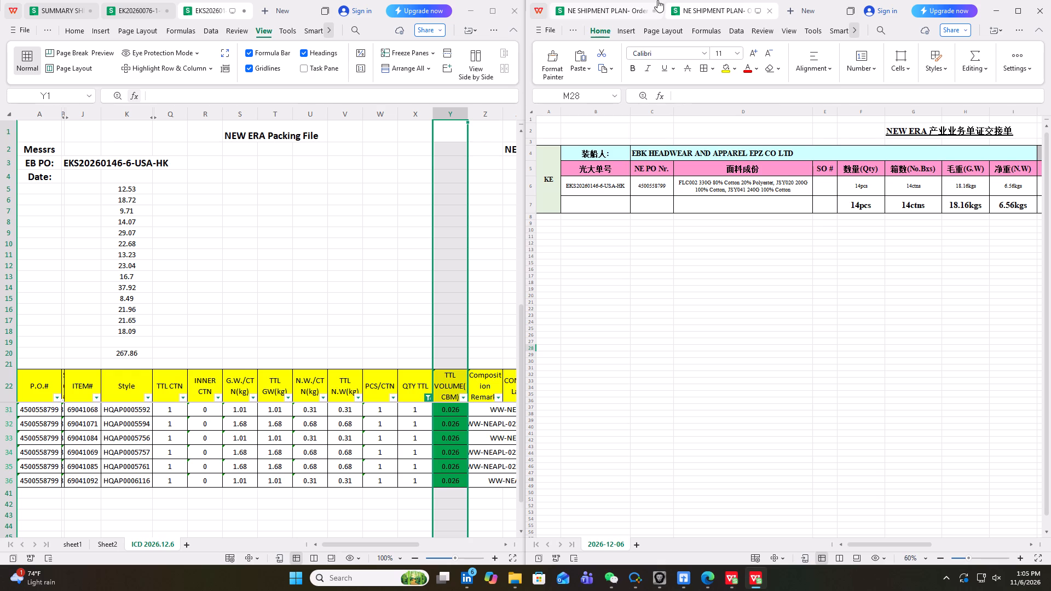
left_click(611, 8)
left_click(654, 11)
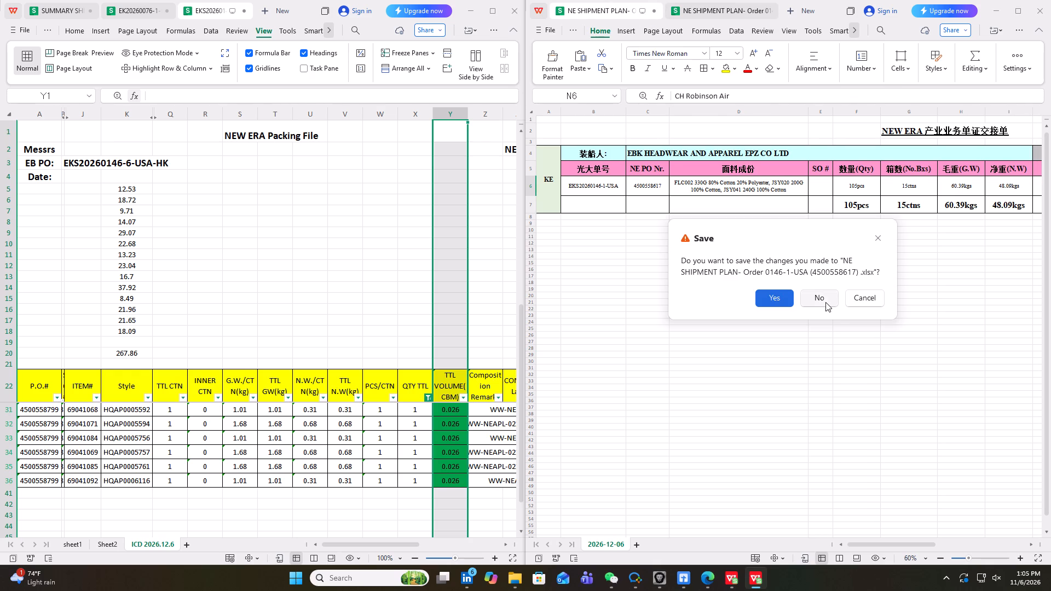
left_click(824, 302)
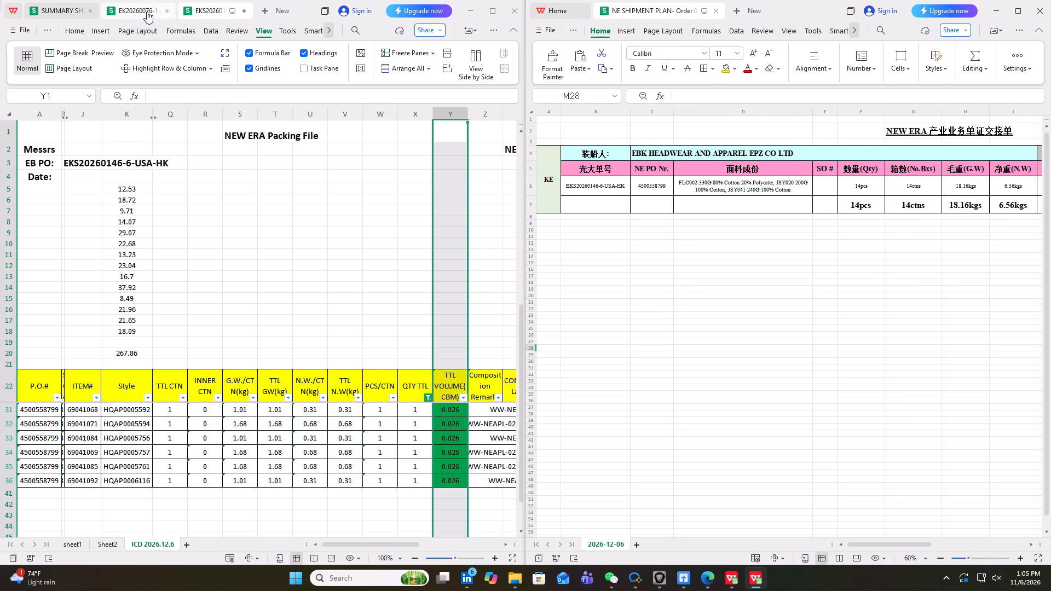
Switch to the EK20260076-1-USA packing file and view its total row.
left_click(147, 11)
scroll(176, 379, "down", 1)
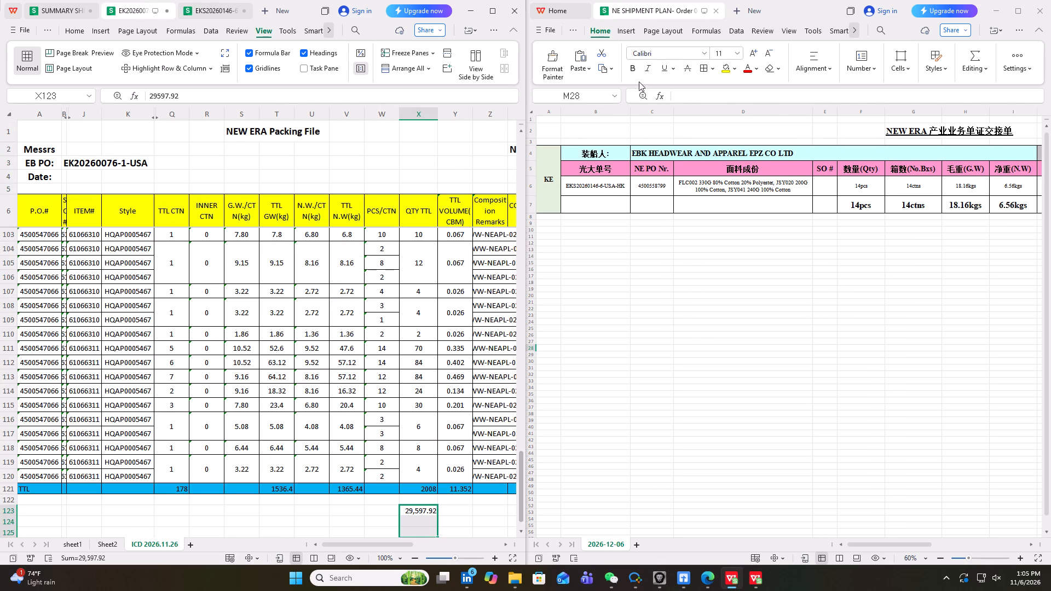
On the desktop, move the 0146-6-USA-HK shipment plan file beside the 0076-1-USA shipment plan file.
left_click(477, 8)
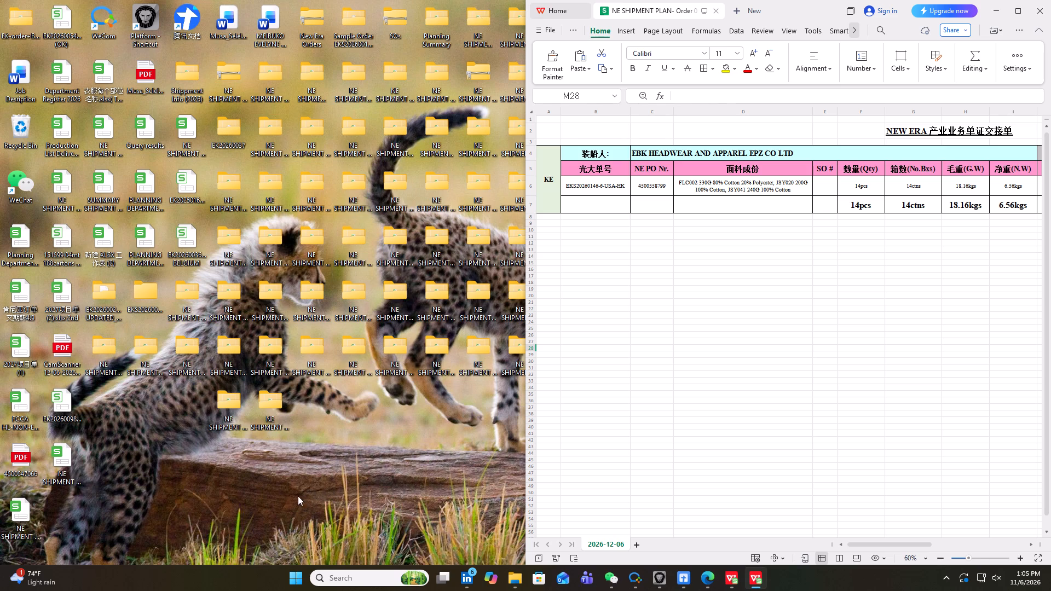
left_click(13, 512)
left_click(56, 468)
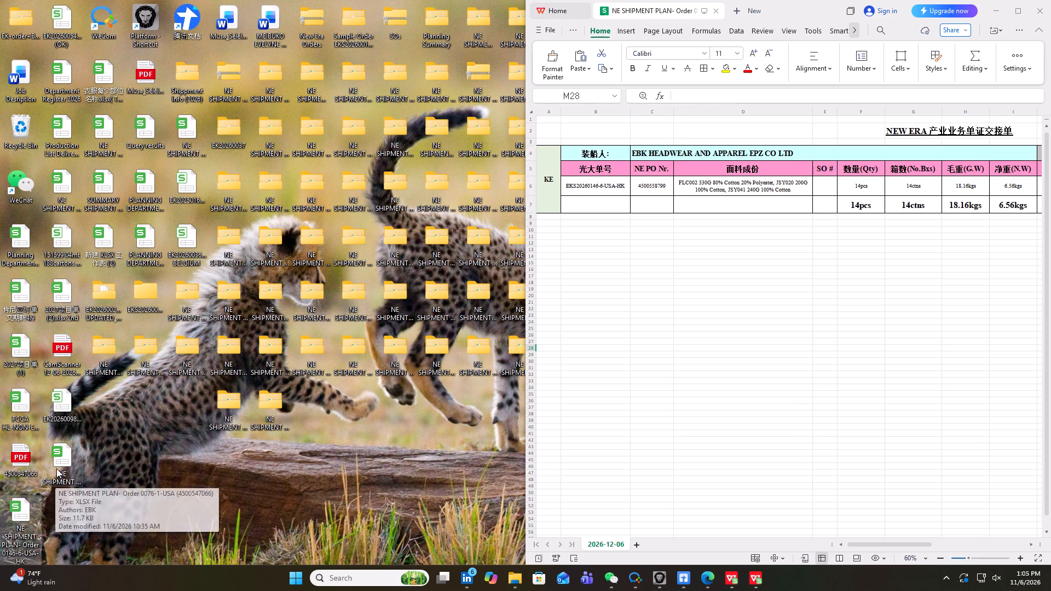
left_click(27, 523)
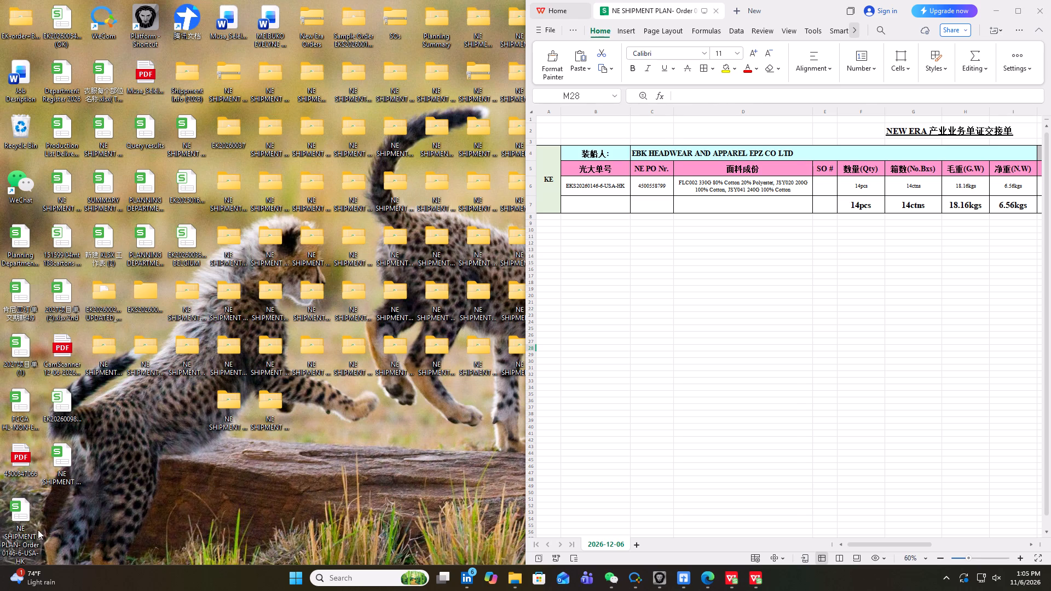
left_click_drag(20, 517, 117, 480)
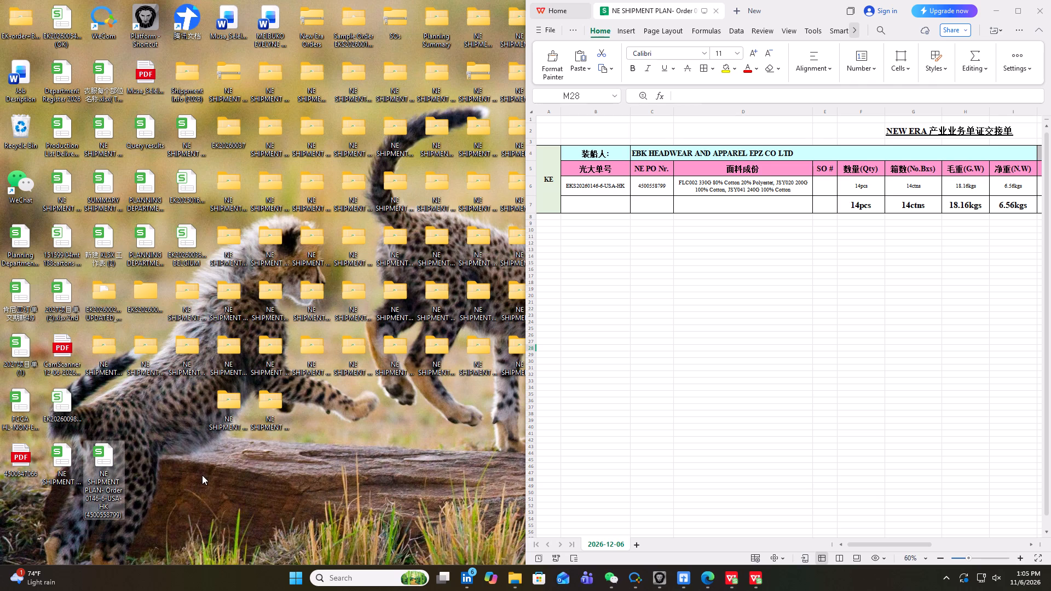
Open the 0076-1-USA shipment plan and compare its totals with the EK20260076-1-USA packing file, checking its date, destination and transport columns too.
left_click(63, 465)
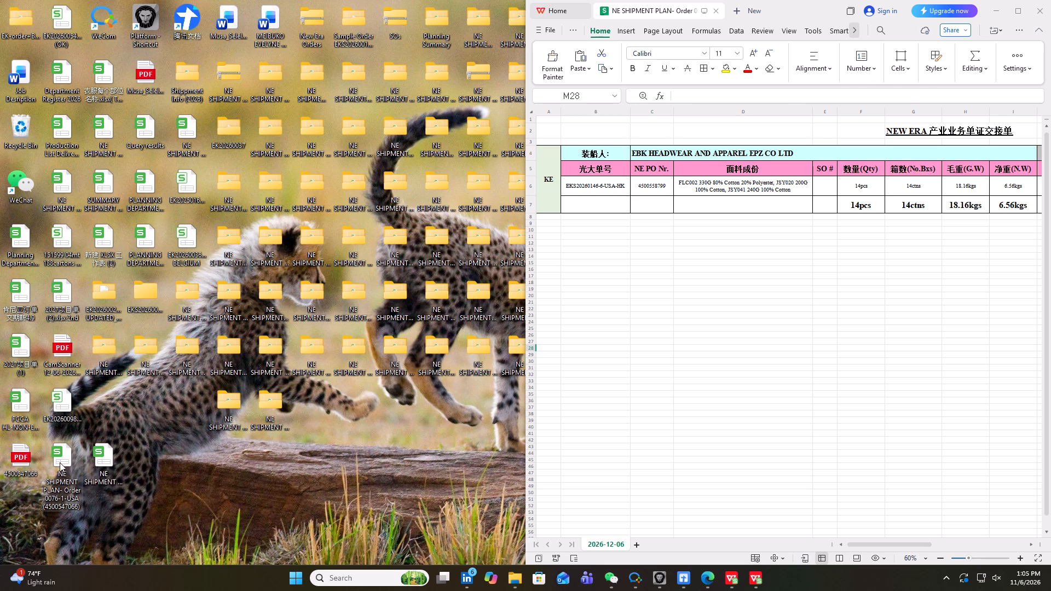
left_click_drag(60, 462, 668, 236)
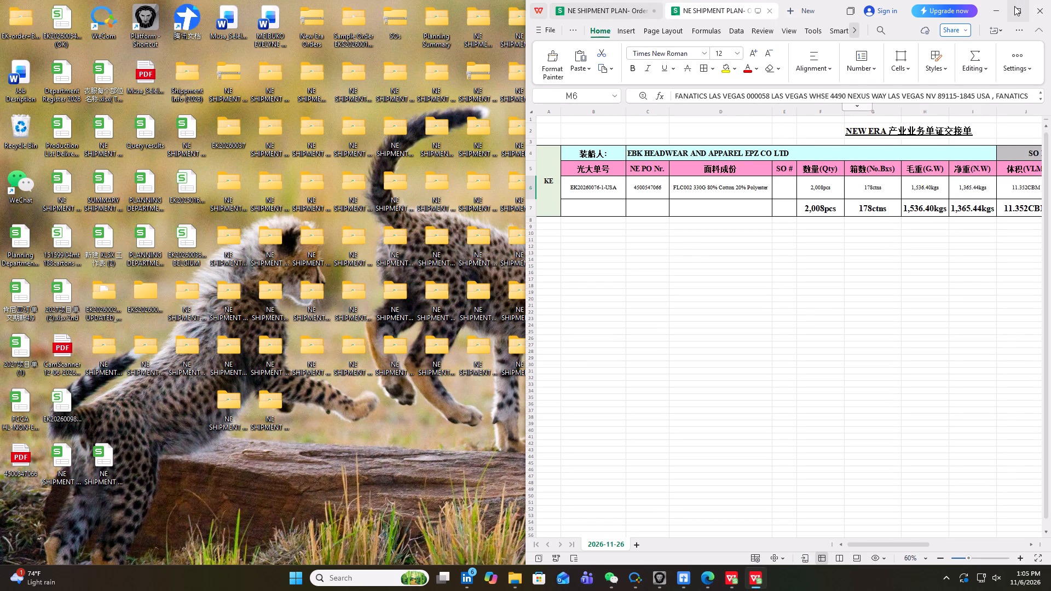
left_click(916, 85)
left_click(67, 201)
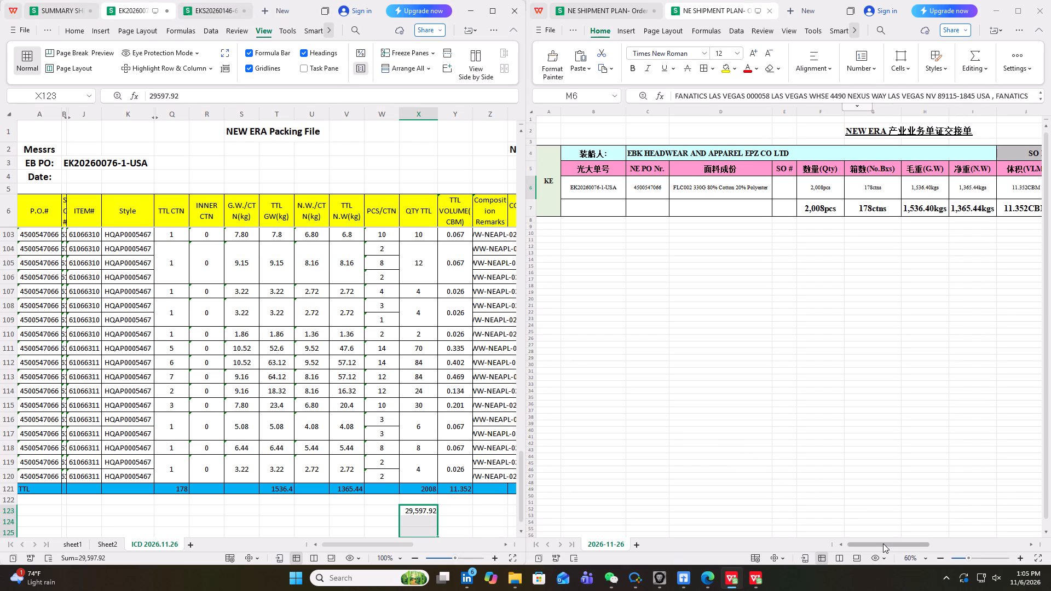
left_click_drag(883, 543, 913, 543)
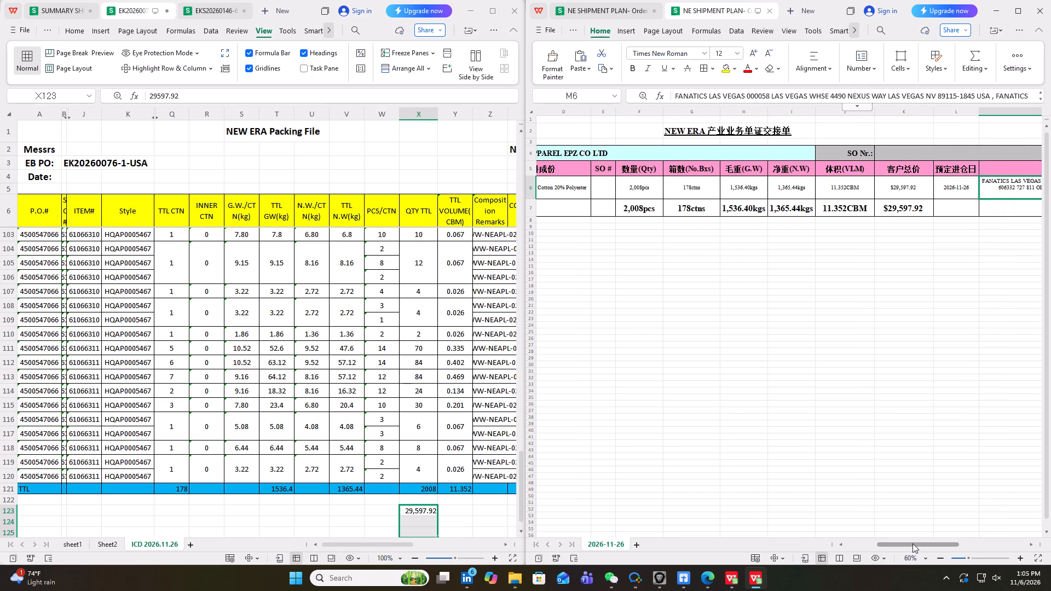
left_click_drag(913, 543, 919, 543)
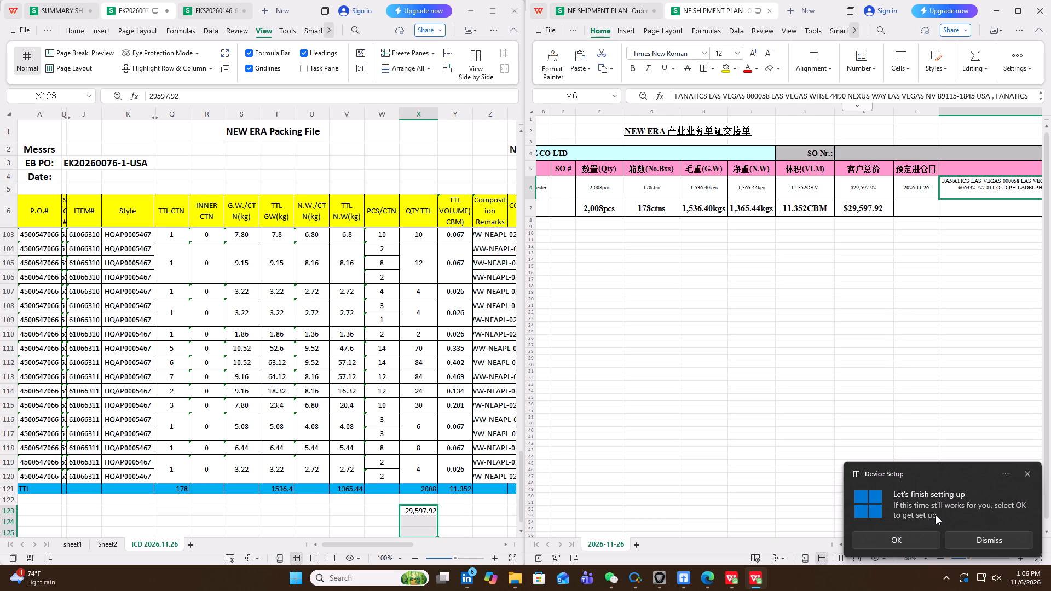
left_click(996, 541)
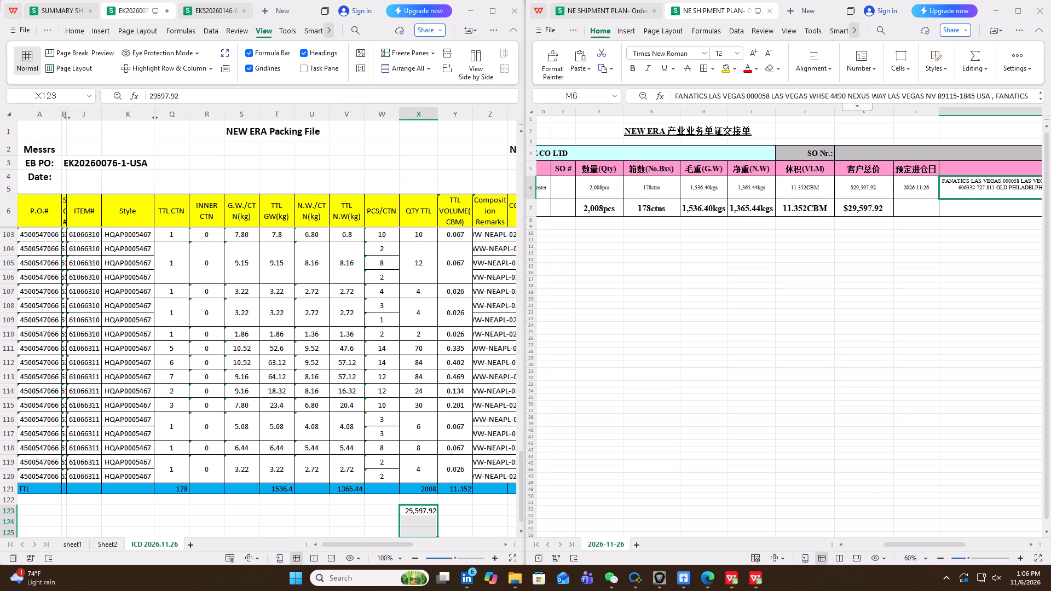
left_click(1018, 9)
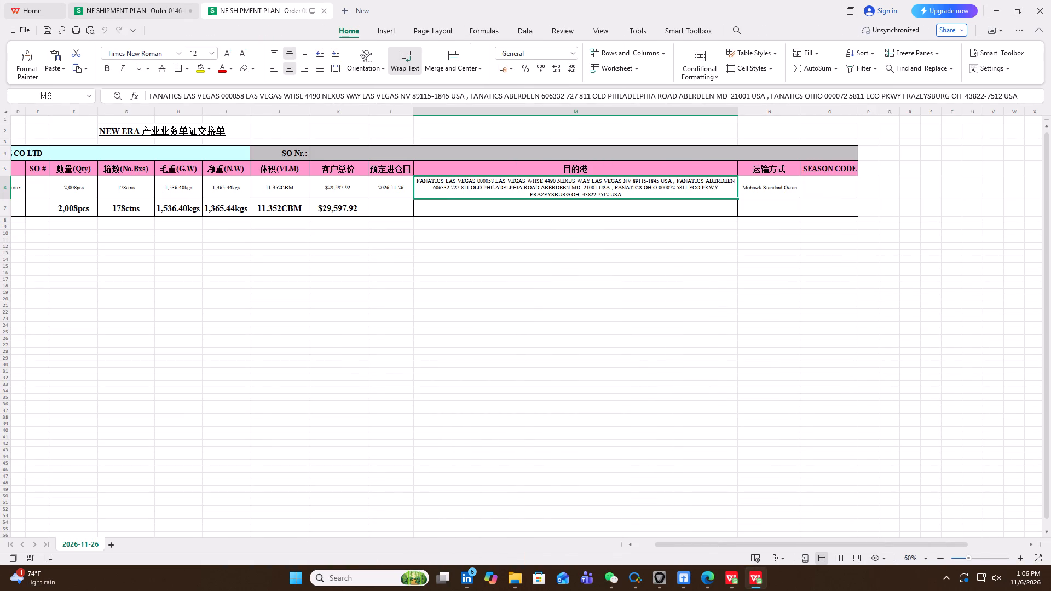
left_click_drag(718, 546, 447, 485)
scroll(244, 287, "up", 2)
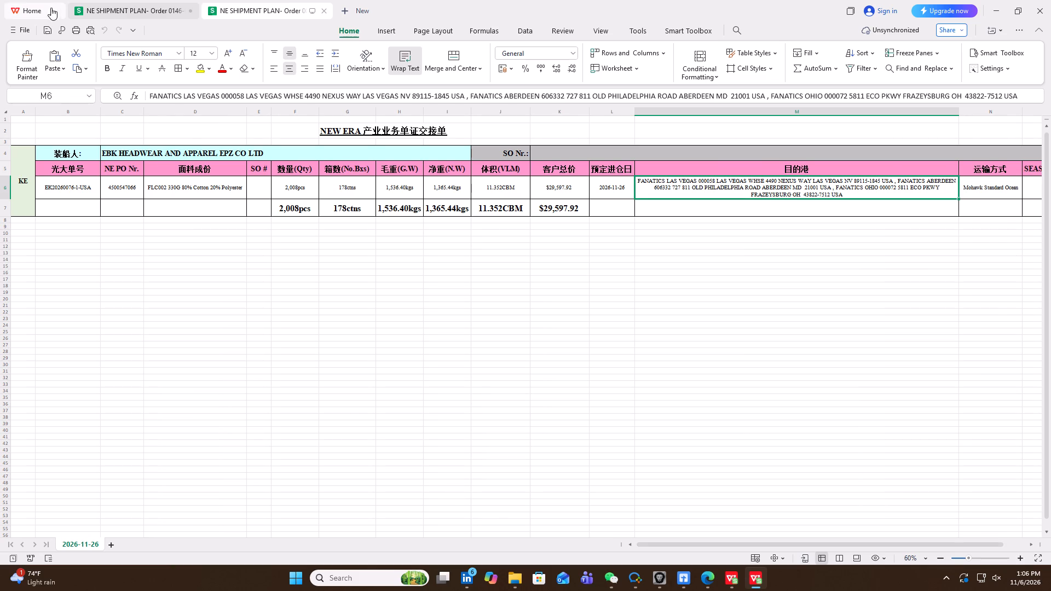
Save the 0076-1-USA and 0146-6-USA-HK shipment plans and close their window.
left_click(45, 30)
left_click(131, 9)
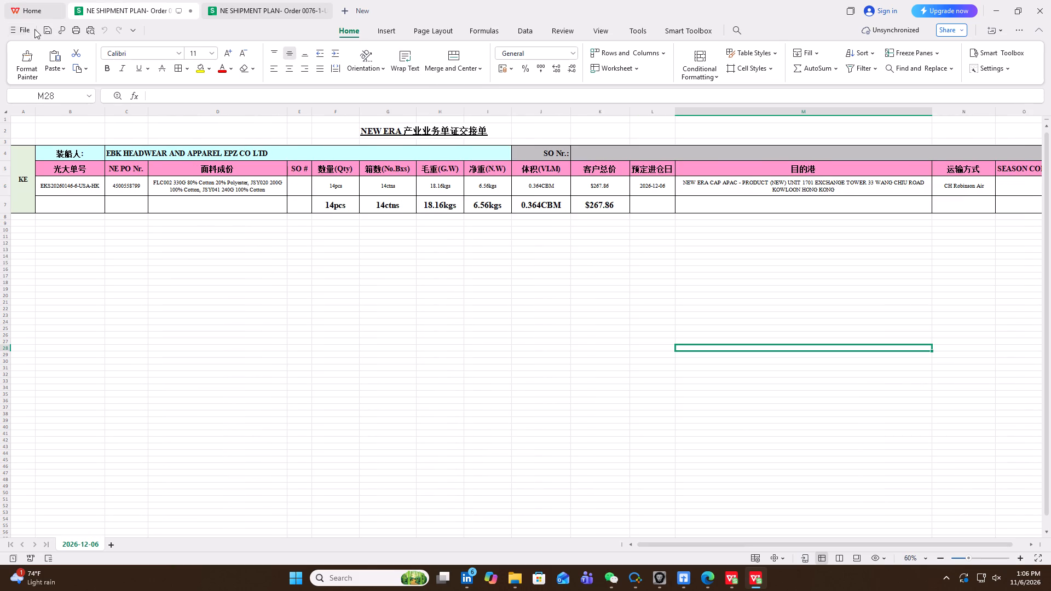
left_click(47, 30)
left_click(1038, 6)
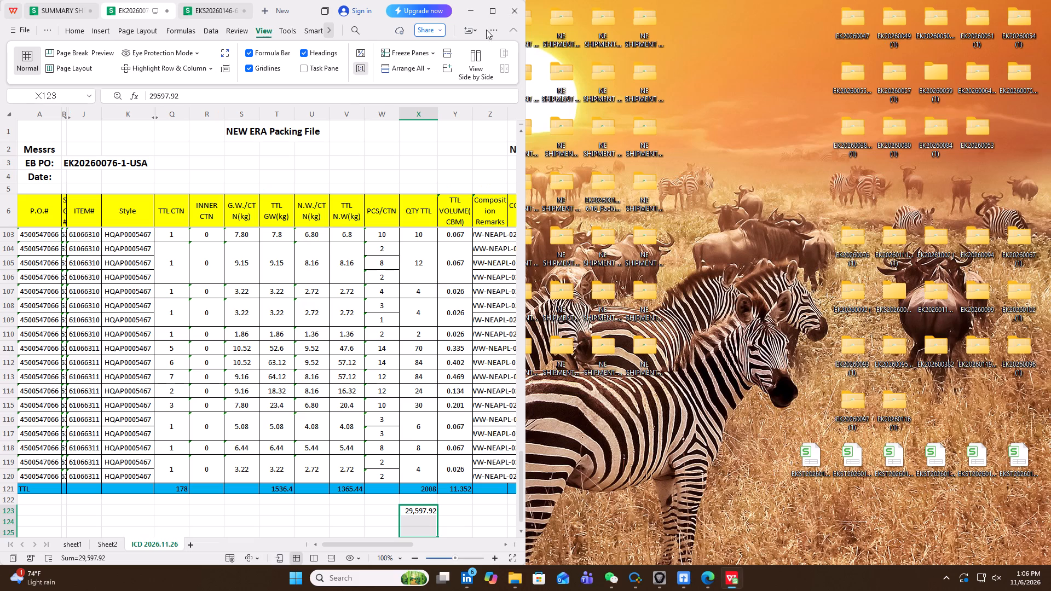
Minimise the spreadsheet window and switch to WeChat, viewing the latest messages in the NE SO group.
left_click(471, 8)
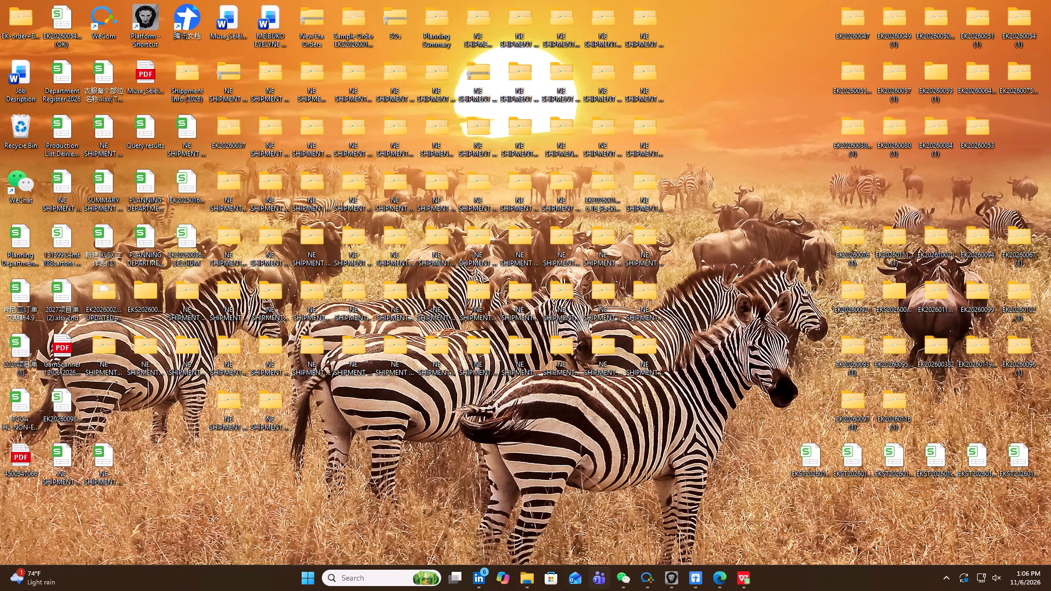
left_click(619, 575)
scroll(697, 227, "down", 3)
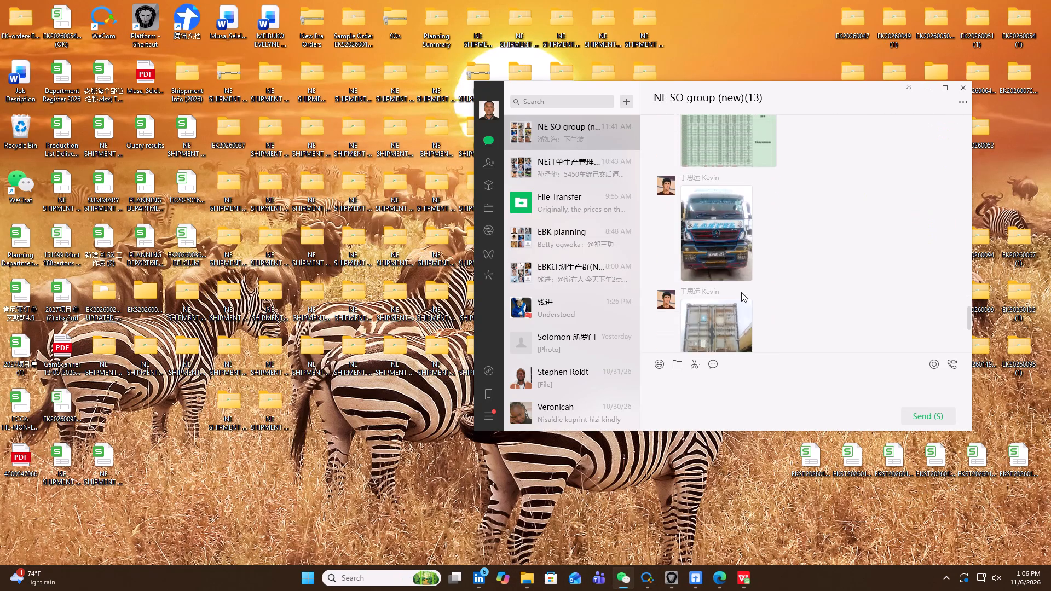
scroll(743, 292, "down", 16)
Start a message to the NE SO group reading "Receive SO for Order".
left_click(687, 400)
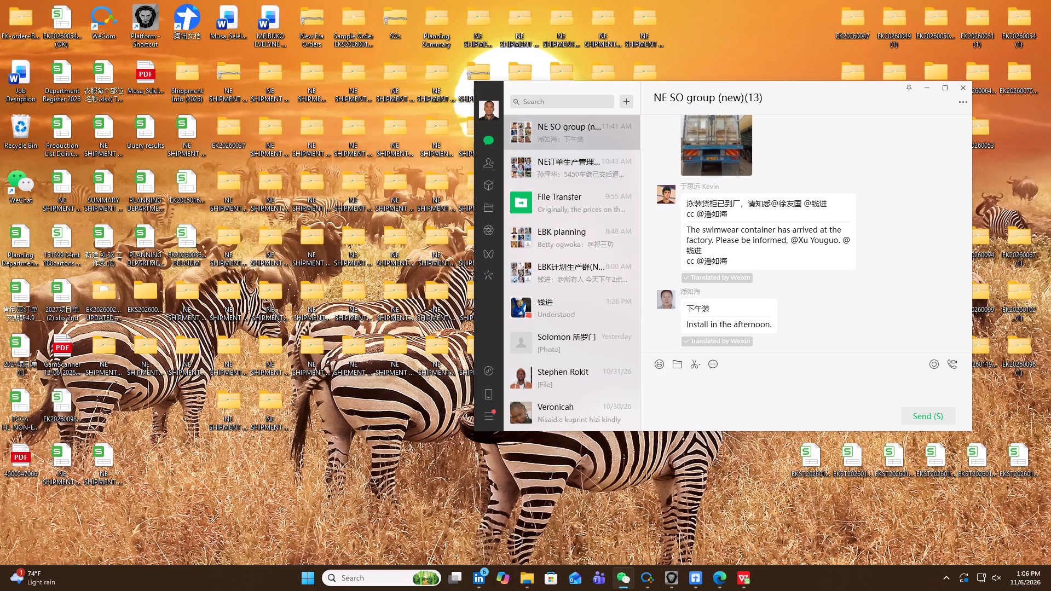
key("e")
type("ceive so")
key("space")
key("BackSpace")
key("BackSpace")
key("s")
key("BackSpace")
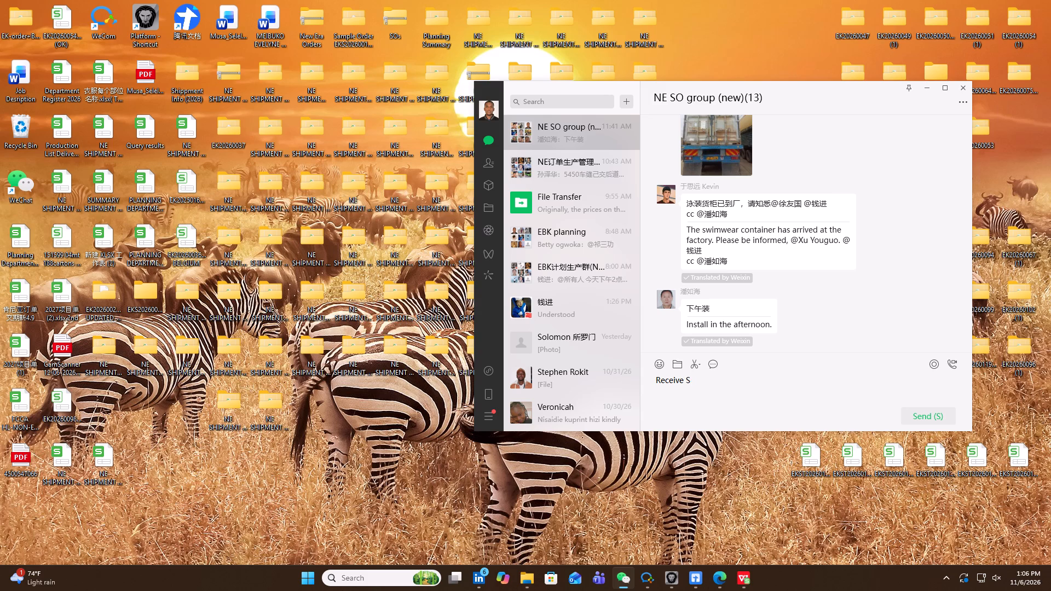
type("for")
key("space")
type("rs")
key("BackSpace")
type("er")
key("space")
key("BackSpace")
key("BackSpace")
key("BackSpace")
type("der")
key("space")
left_click(744, 576)
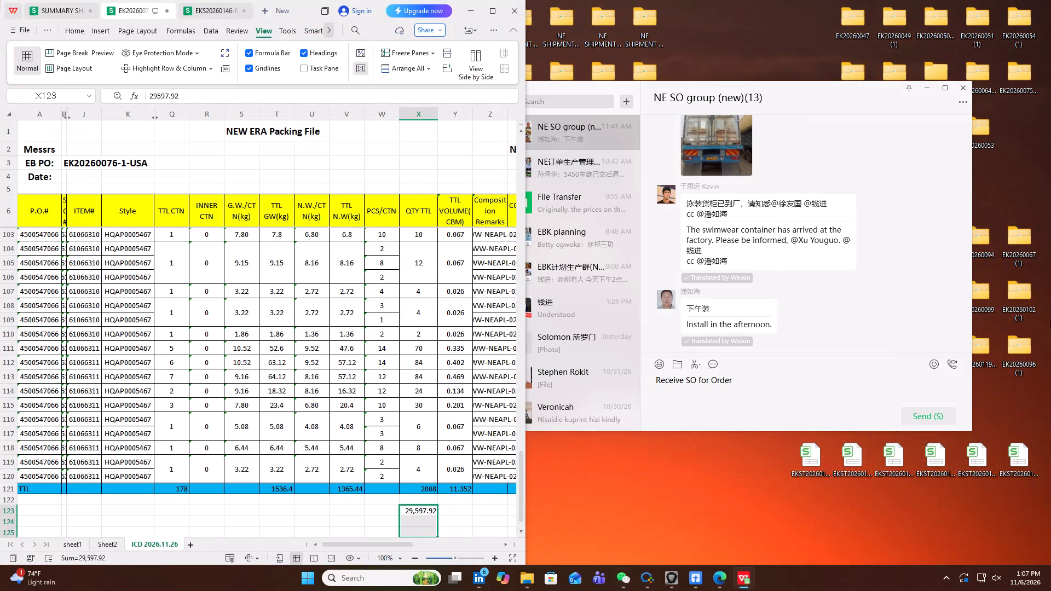
left_click(65, 161)
left_click(217, 96)
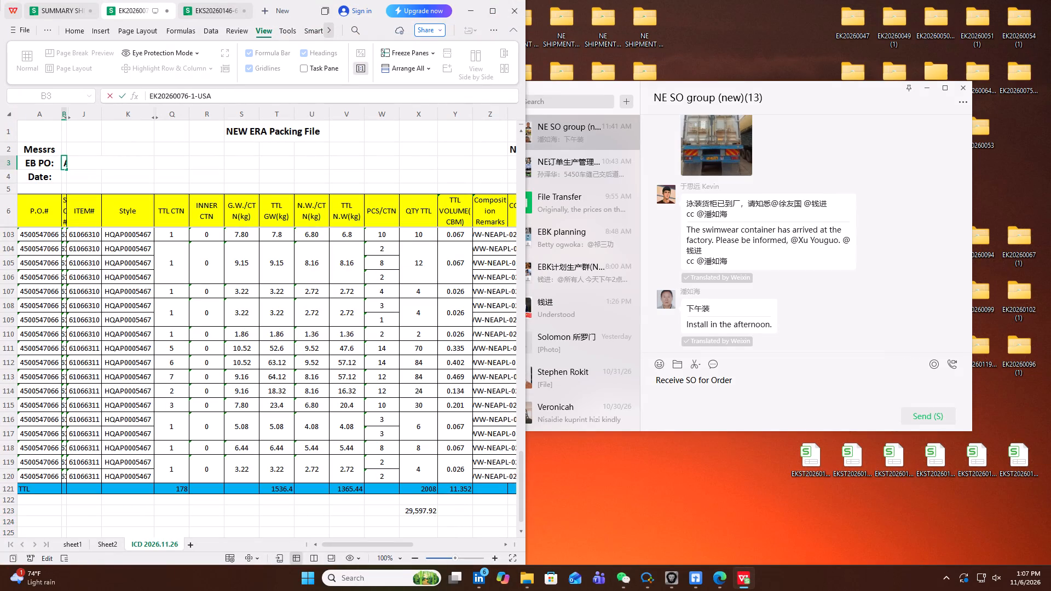
left_click_drag(217, 94, 187, 96)
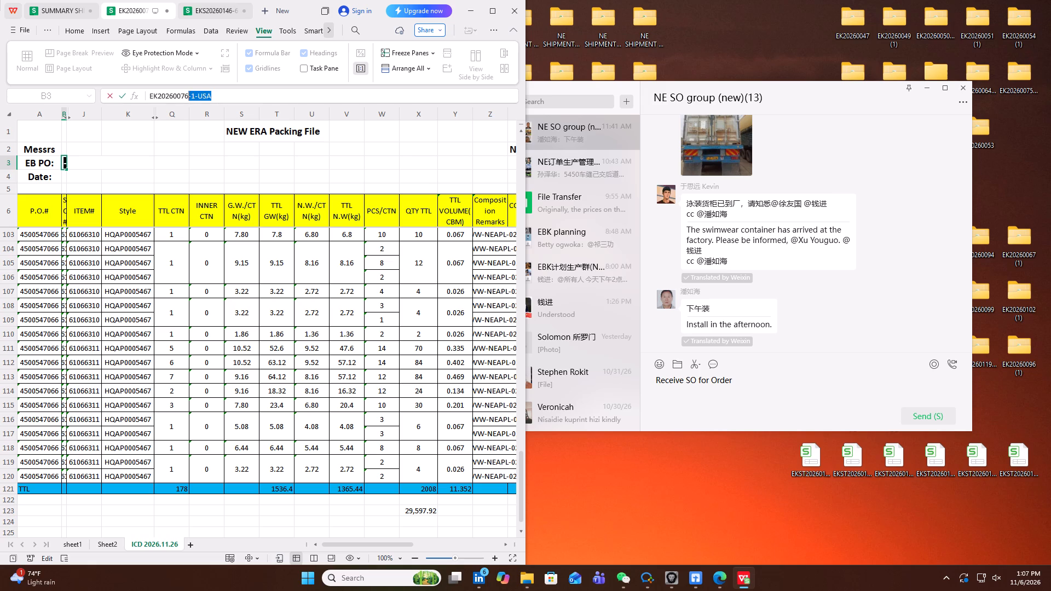
left_click_drag(187, 96, 142, 97)
left_click(151, 77)
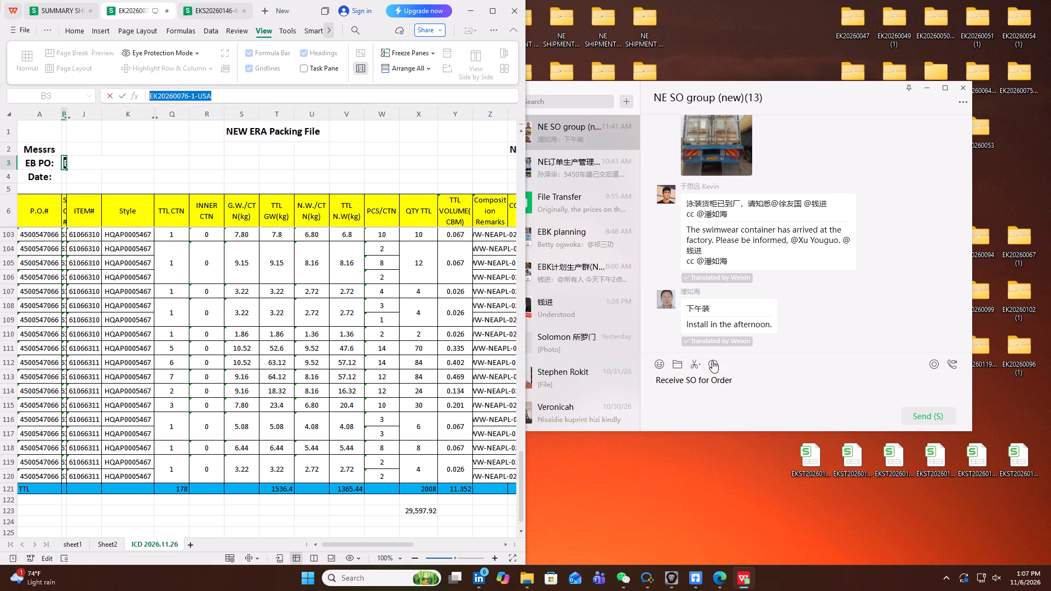
left_click(764, 384)
key("ctrl+v")
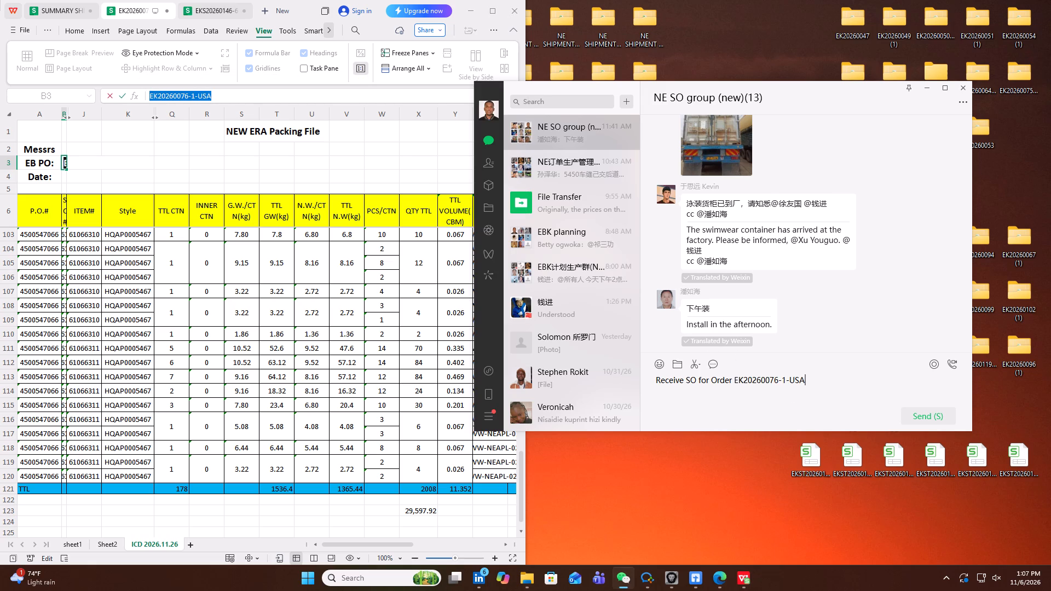
key("space")
Mention group members Kevin and Jared after the order number and start a new line in the message.
key("shift+at")
left_click(868, 299)
key("shift+at")
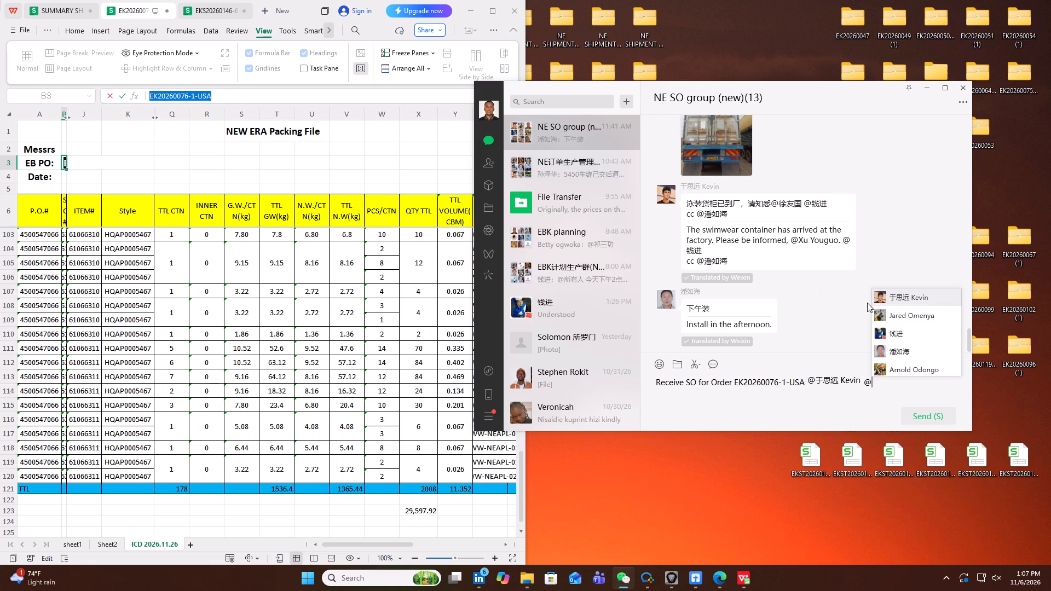
left_click(917, 321)
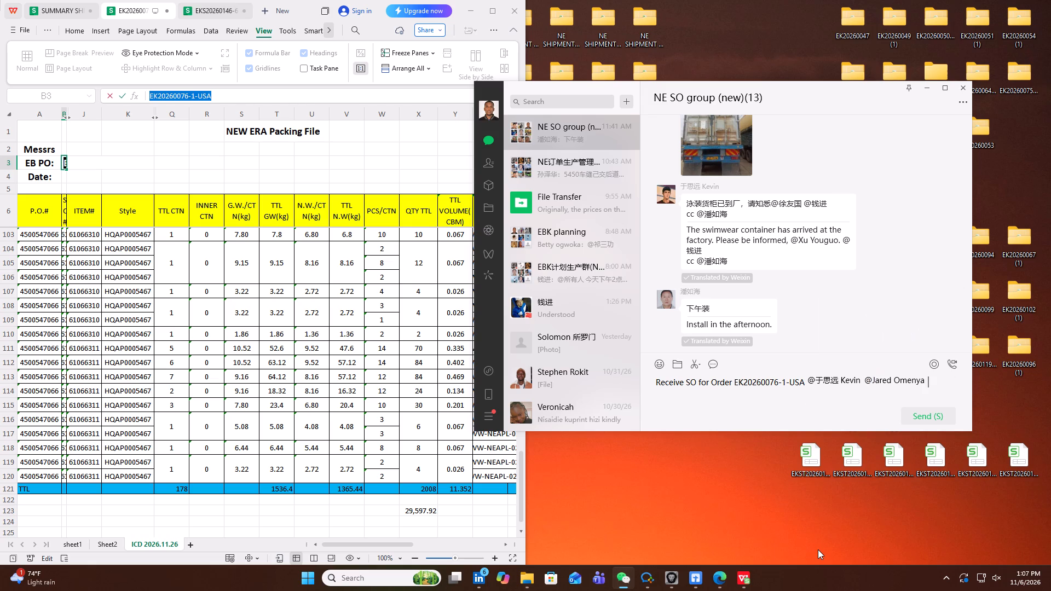
key("shift+Return")
Attach the desktop's NE SHIPMENT PLAN file for order 0076-1-USA to the WeChat message and send both to the group.
left_click(475, 10)
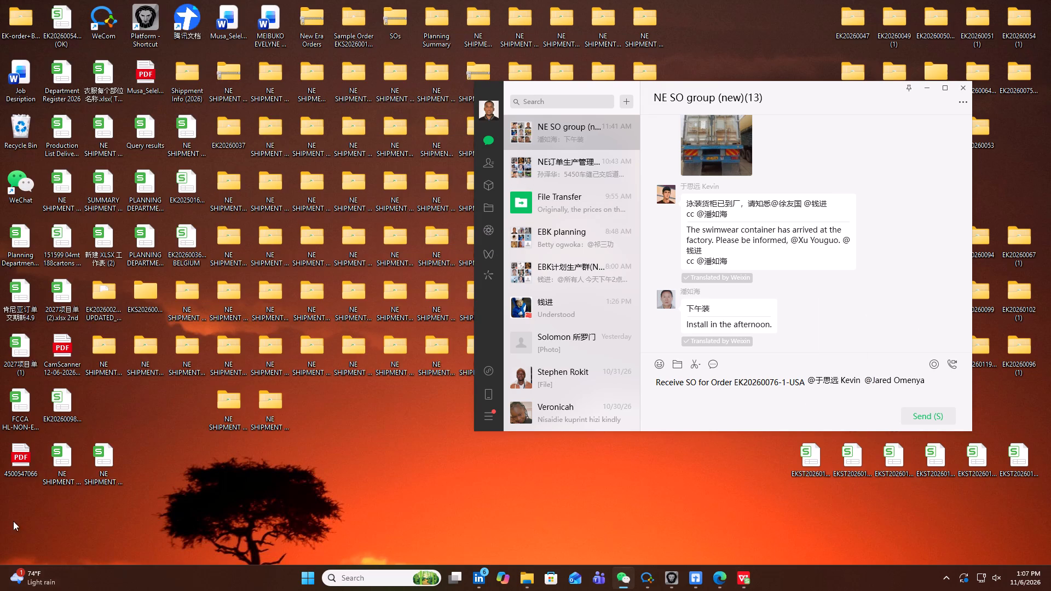
left_click(51, 460)
left_click(105, 459)
left_click(62, 459)
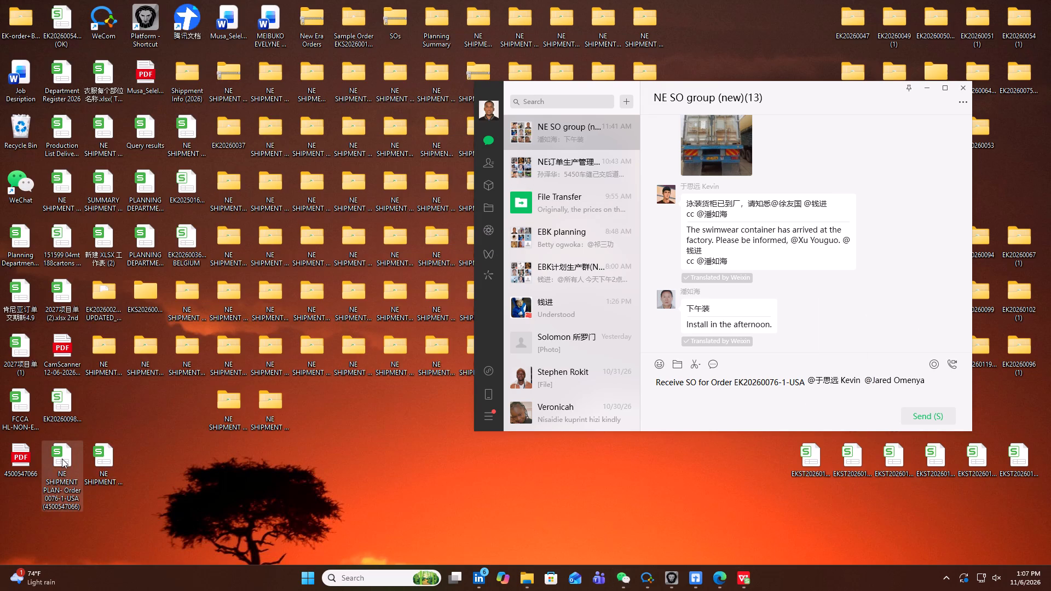
right_click(62, 459)
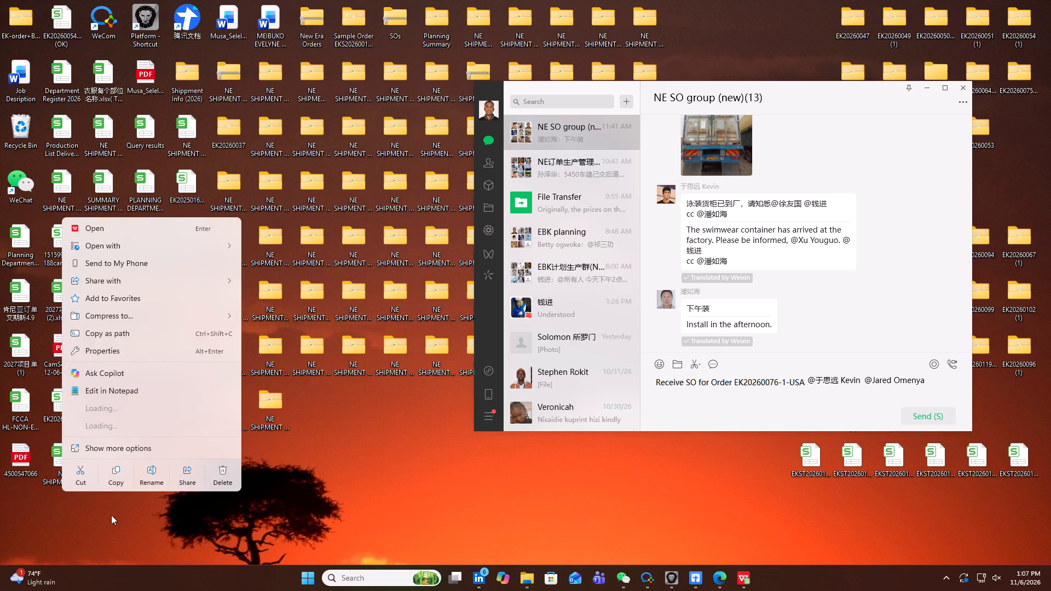
left_click(114, 473)
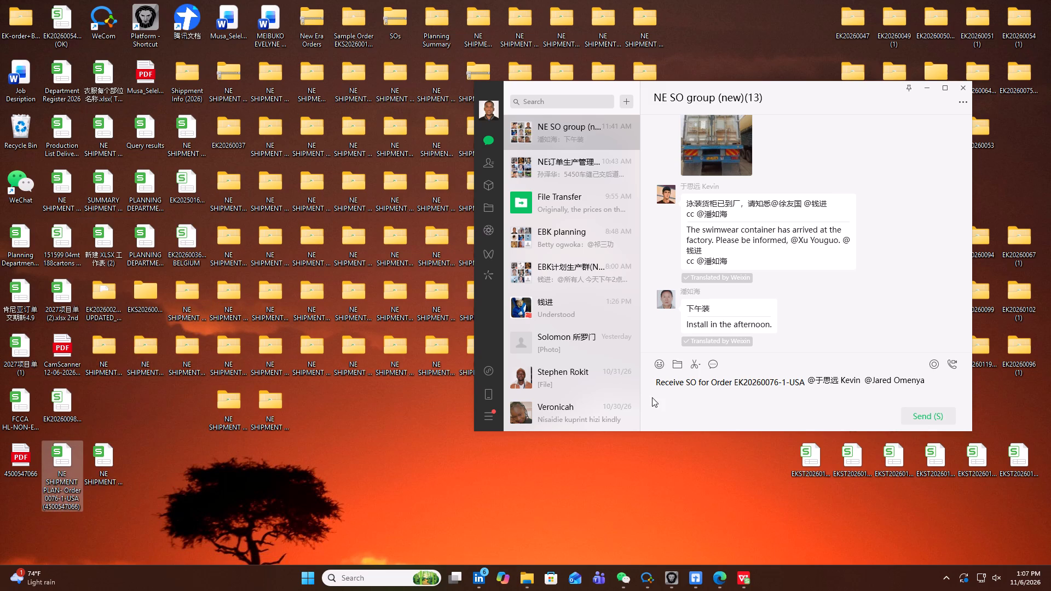
left_click(664, 401)
key("ctrl+v")
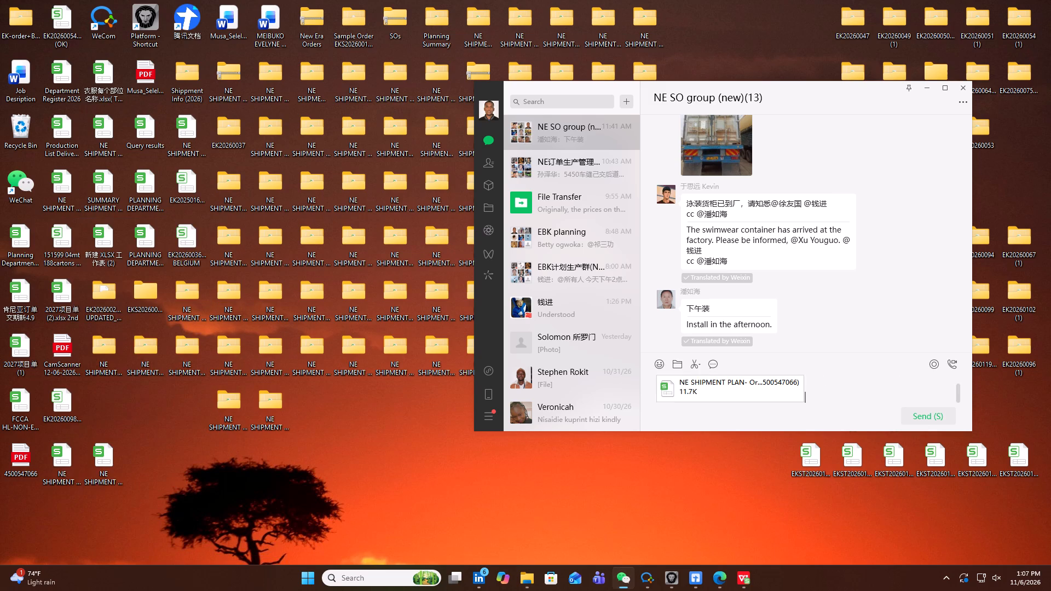
key("Return")
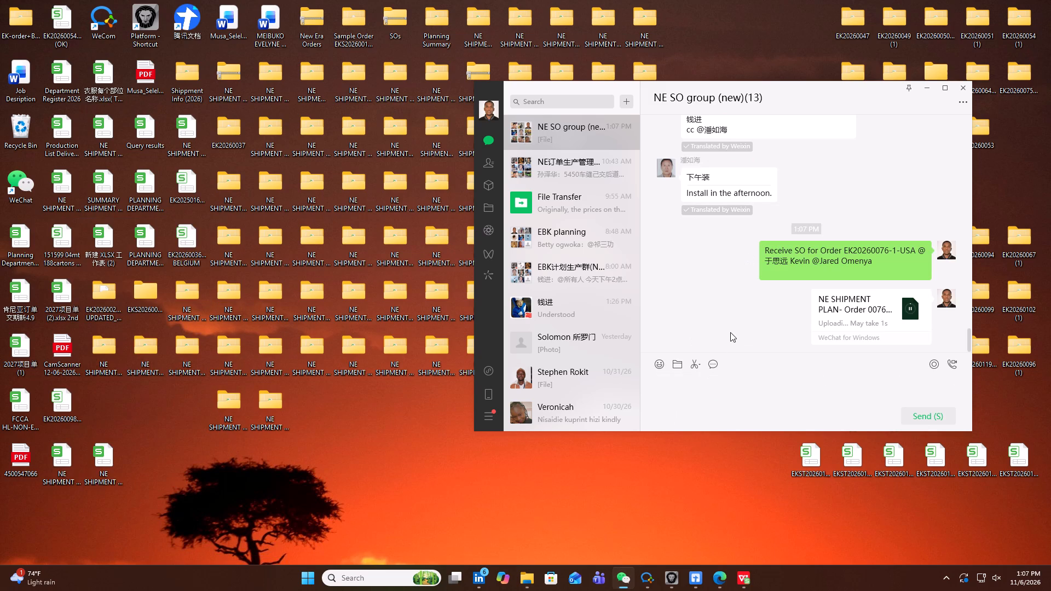
Start a second message to the NE SO group reading "SO for Order".
left_click(683, 393)
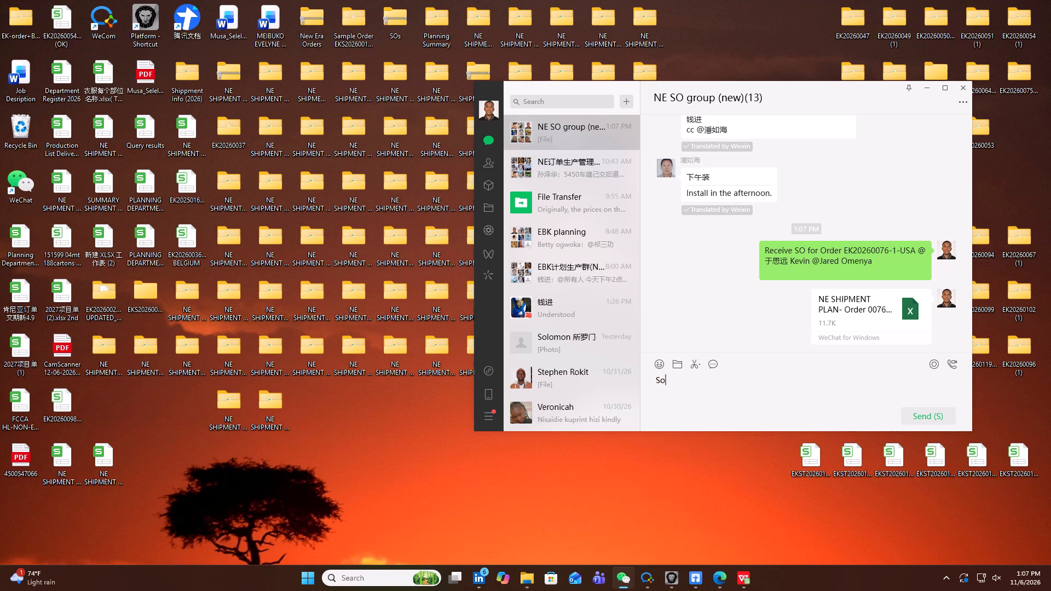
key("BackSpace")
key("BackSpace")
type("rder")
key("space")
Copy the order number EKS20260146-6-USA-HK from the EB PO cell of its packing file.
left_click(749, 579)
left_click(215, 2)
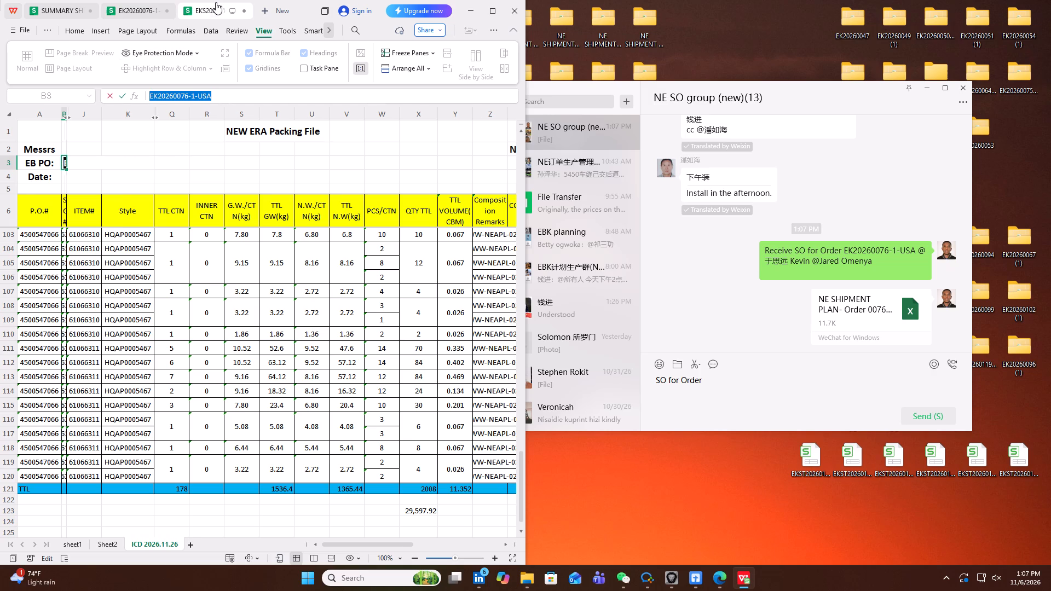
scroll(72, 365, "up", 3)
left_click(68, 161)
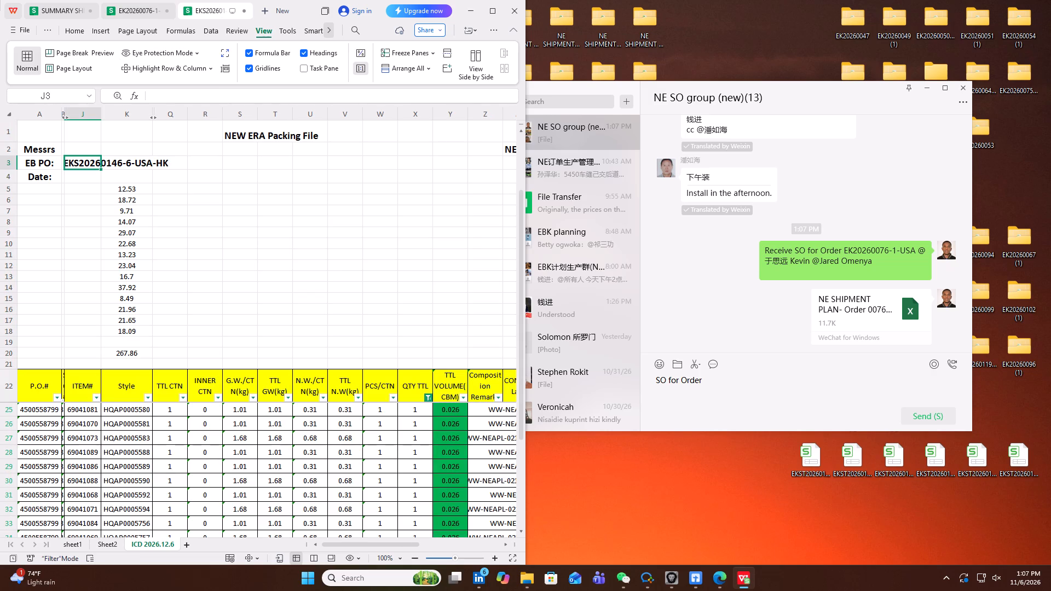
left_click(65, 163)
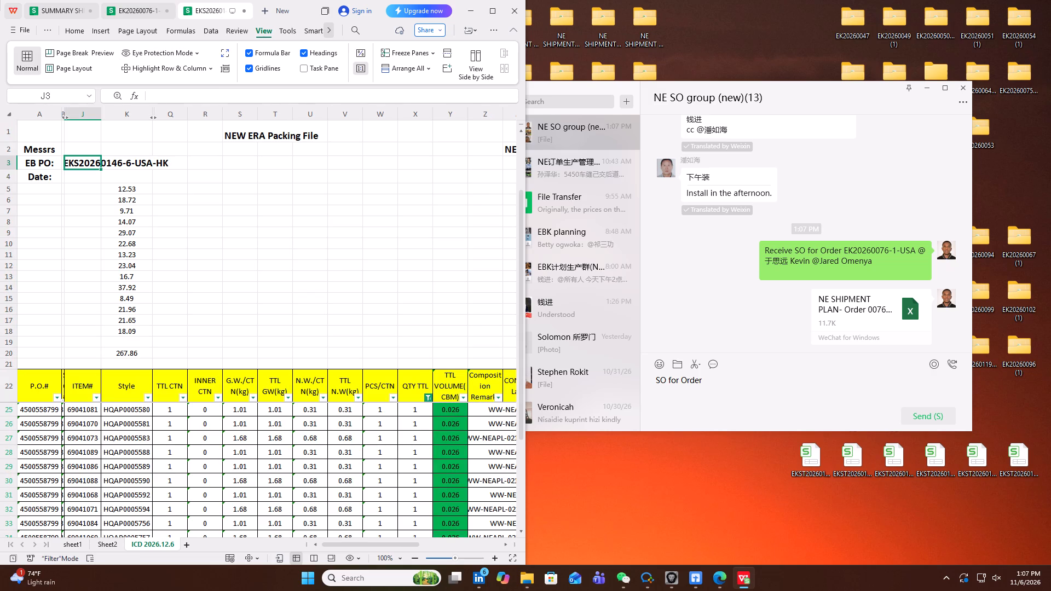
left_click(63, 165)
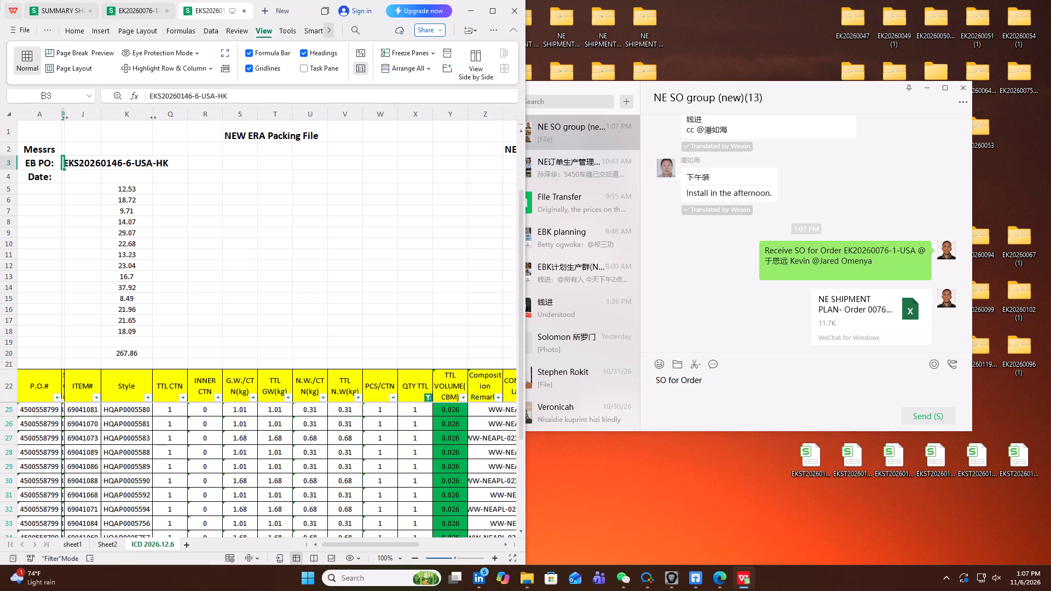
left_click_drag(230, 95, 223, 94)
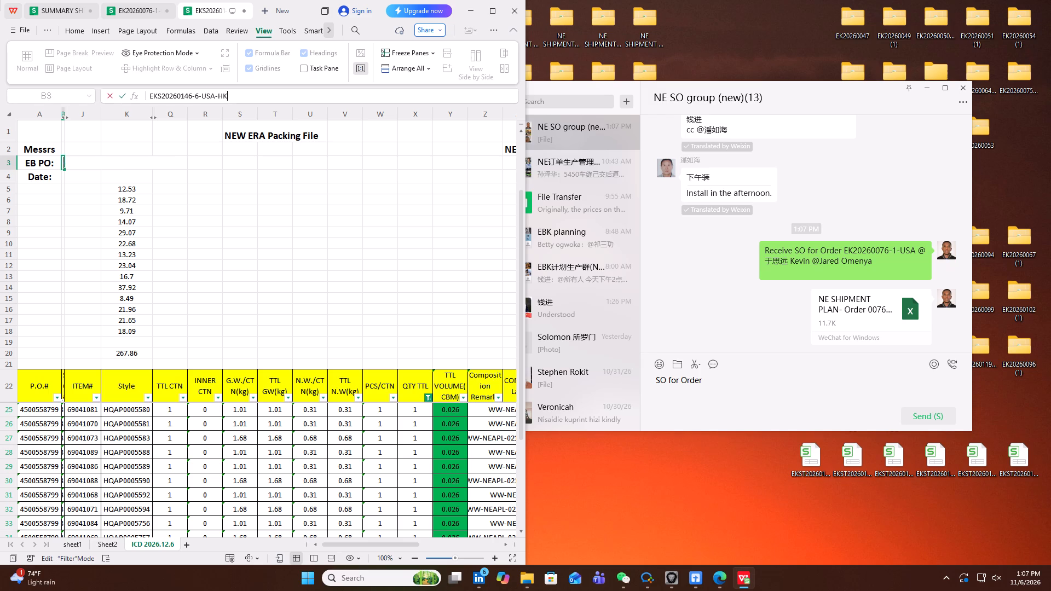
left_click_drag(223, 94, 147, 93)
left_click(154, 74)
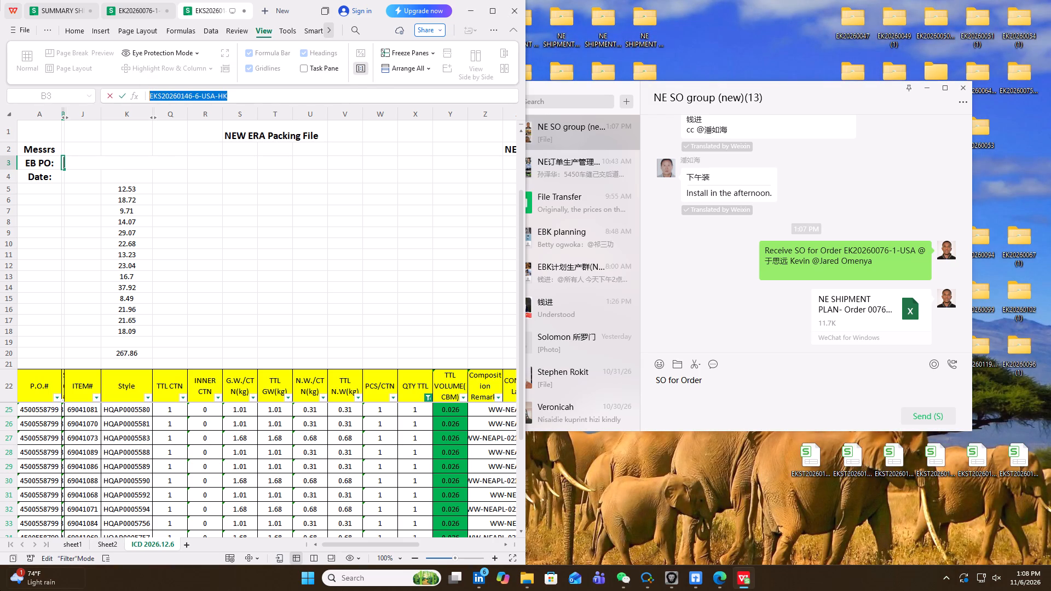
left_click(732, 381)
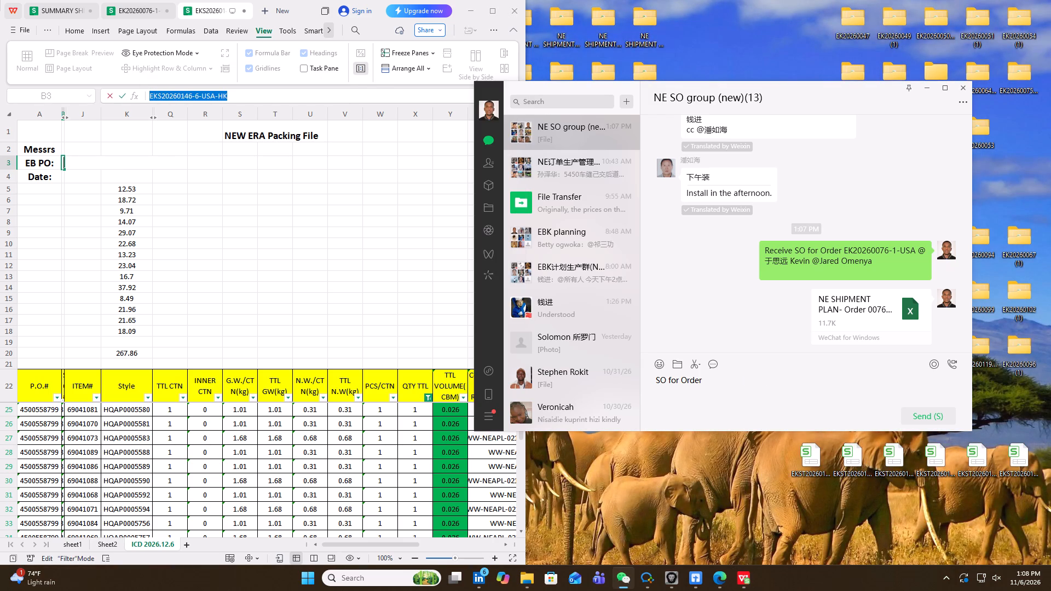
left_click(679, 379)
key("space")
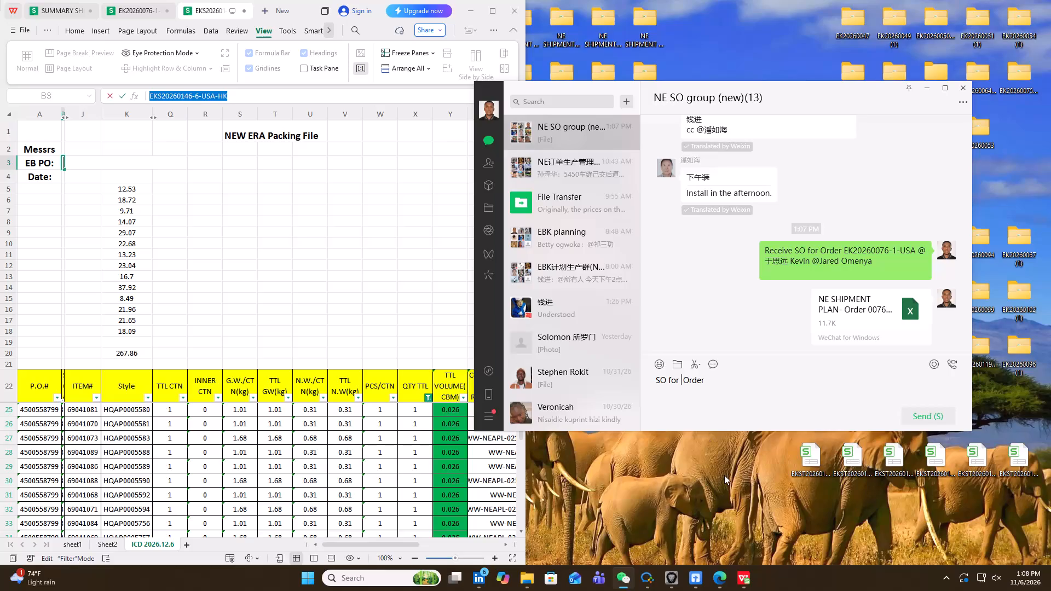
type("am")
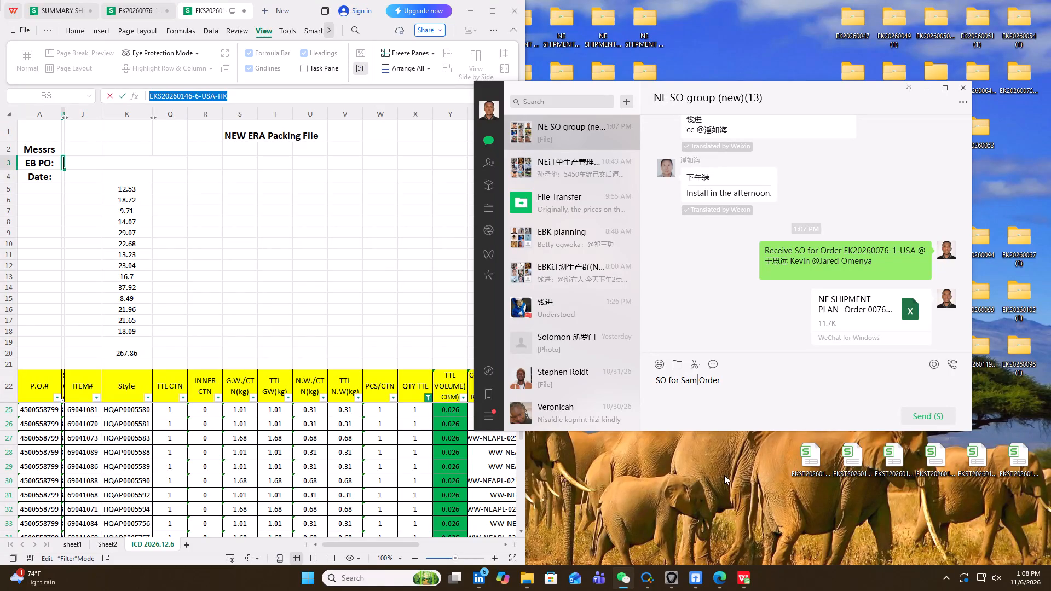
type("pl")
type("e")
key("space")
key("BackSpace")
key("Right")
key("Right")
key("Right")
key("Right")
key("Right")
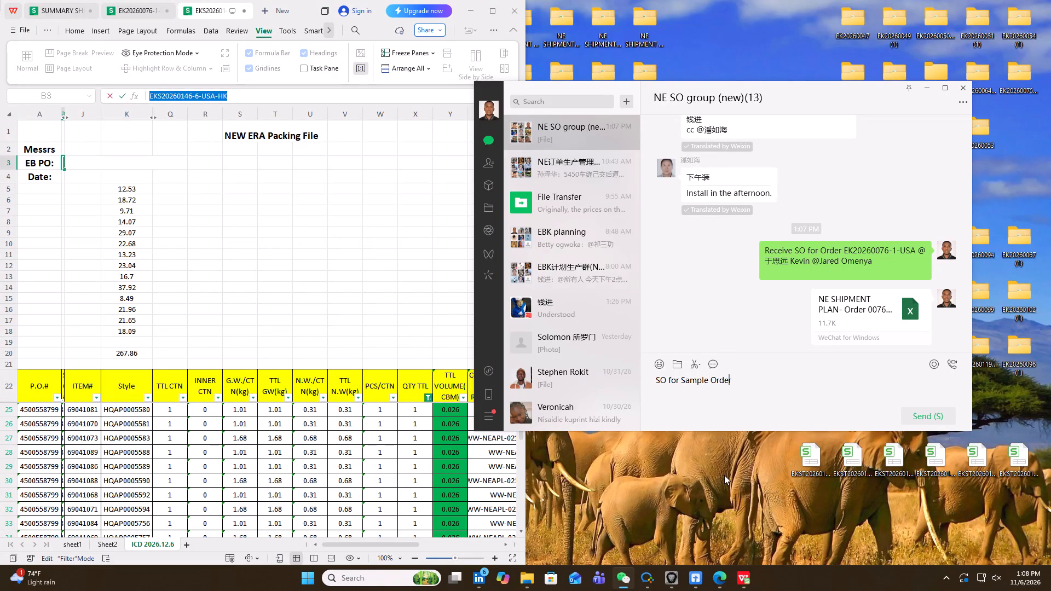
key("Right")
key("Right")
key("space")
key("BackSpace")
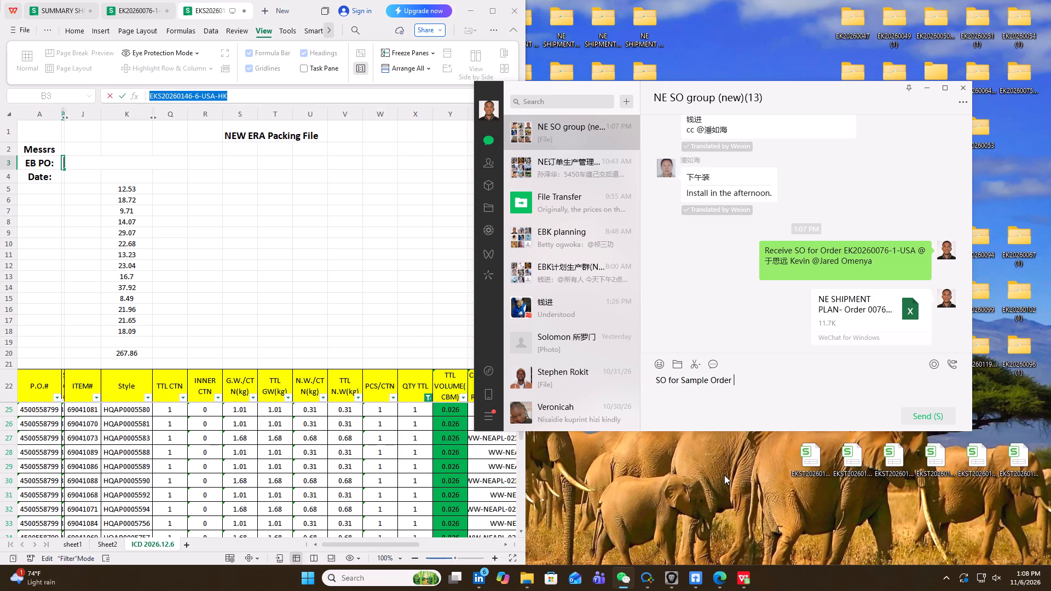
key("ctrl+v")
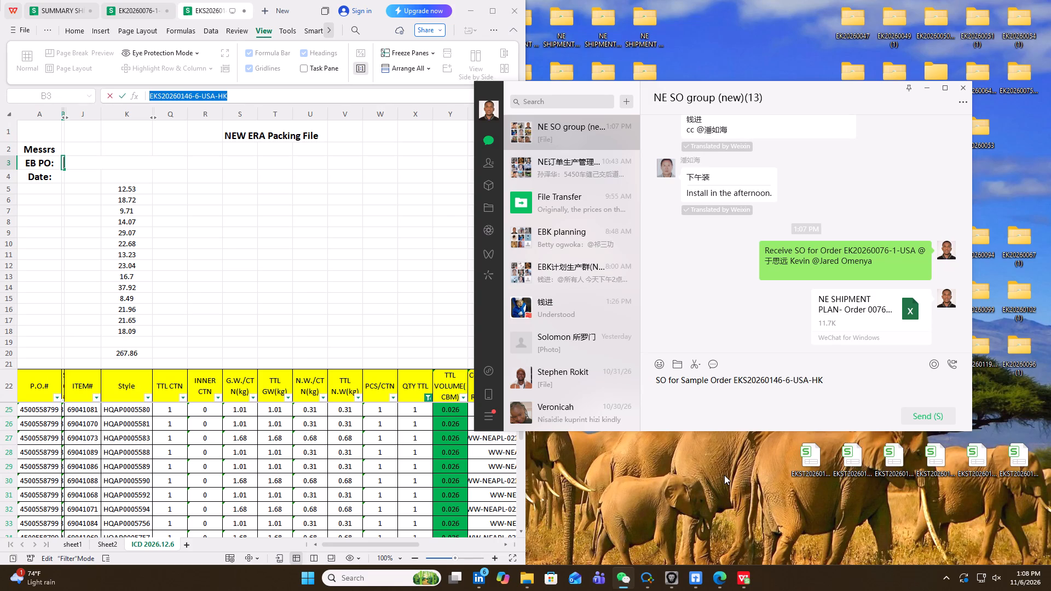
Mention group members Kevin and Jared after the order number and start a new line in the message.
key("shift+at")
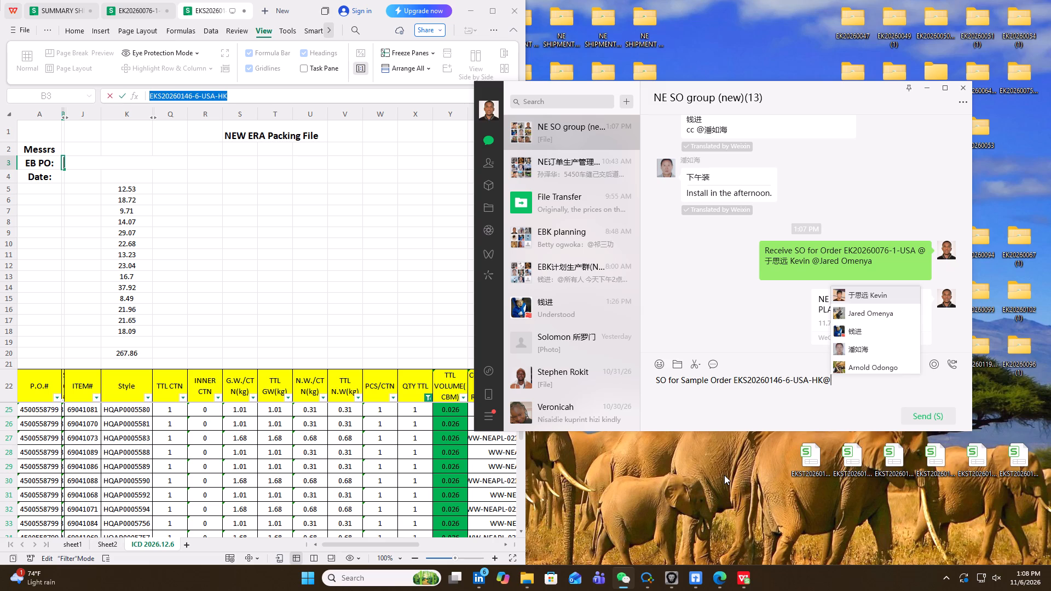
left_click(875, 297)
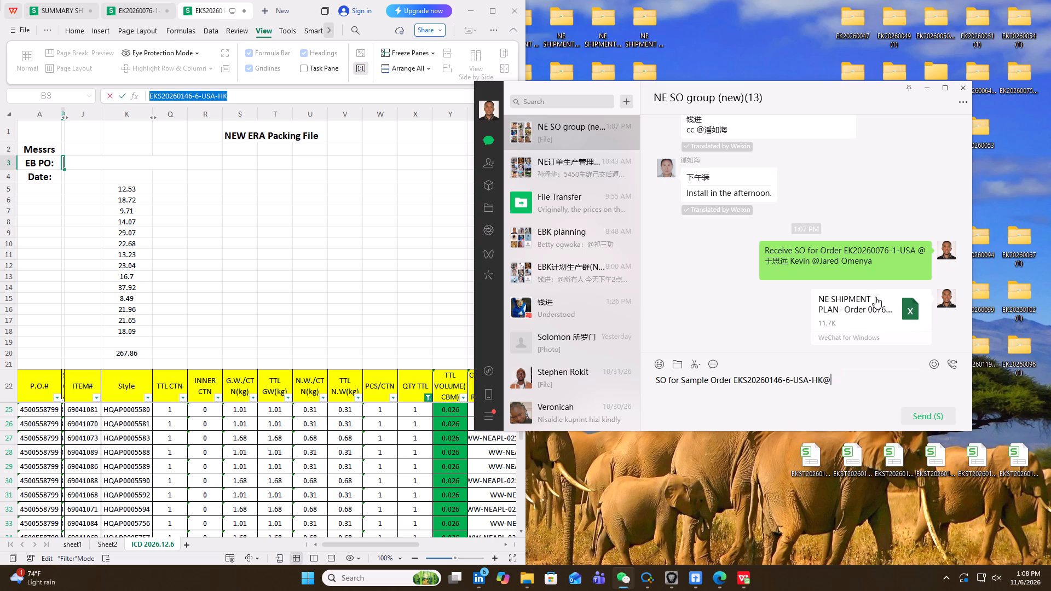
key("shift+at")
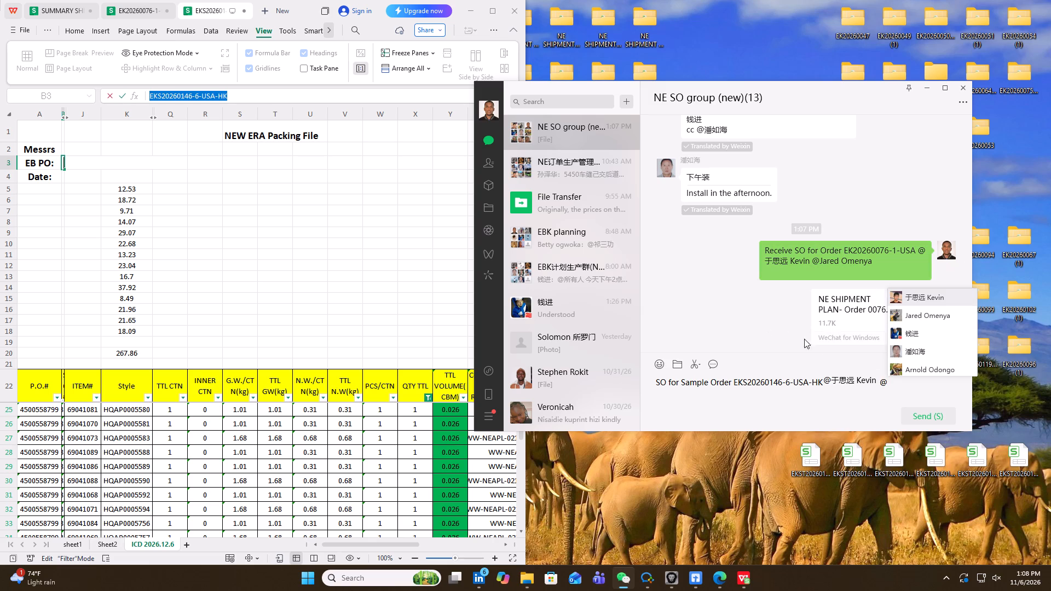
left_click(926, 317)
key("shift+Return")
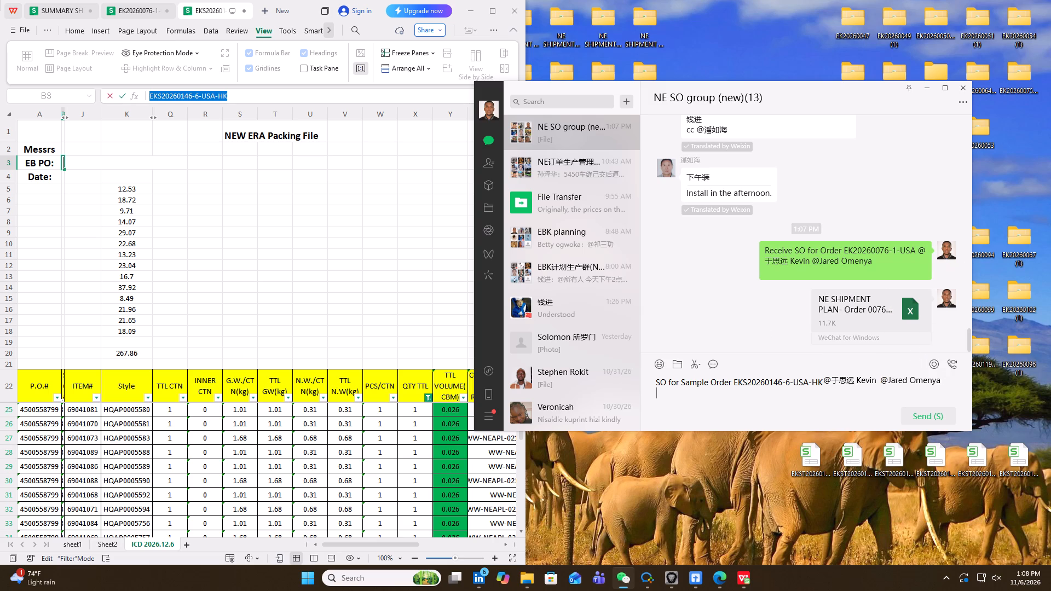
Attach the desktop's NE SHIPMENT PLAN file for order 0146-6-USA-HK to the WeChat message and send both to the group.
left_click(473, 13)
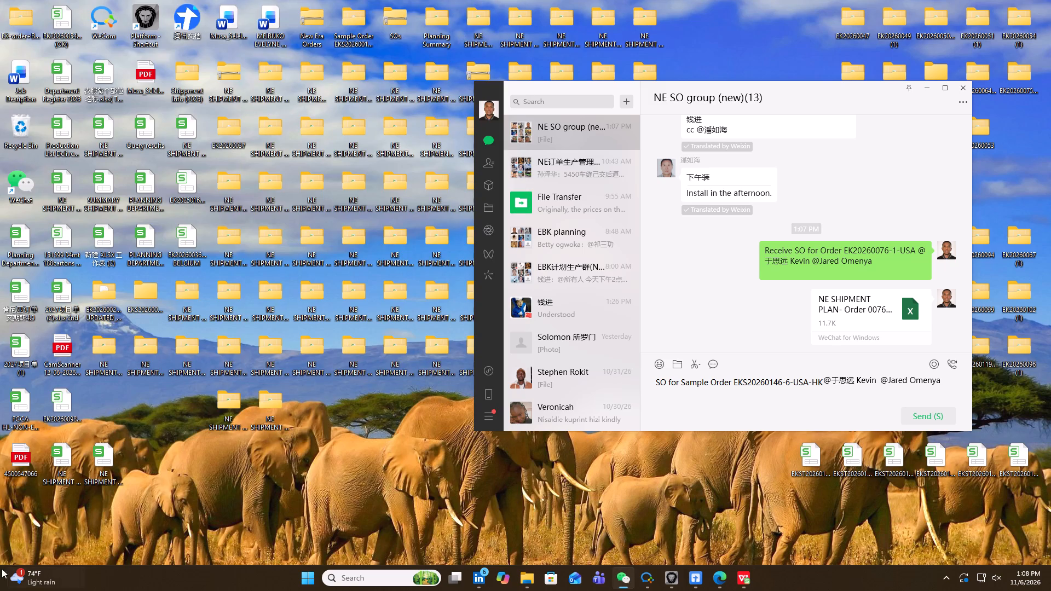
left_click(57, 463)
left_click(117, 462)
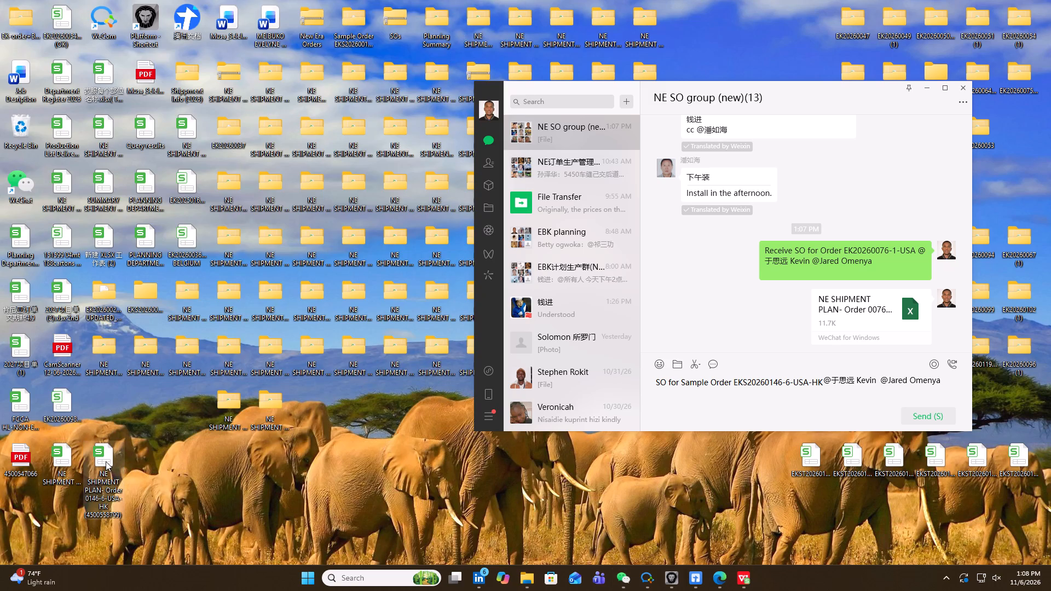
right_click(106, 461)
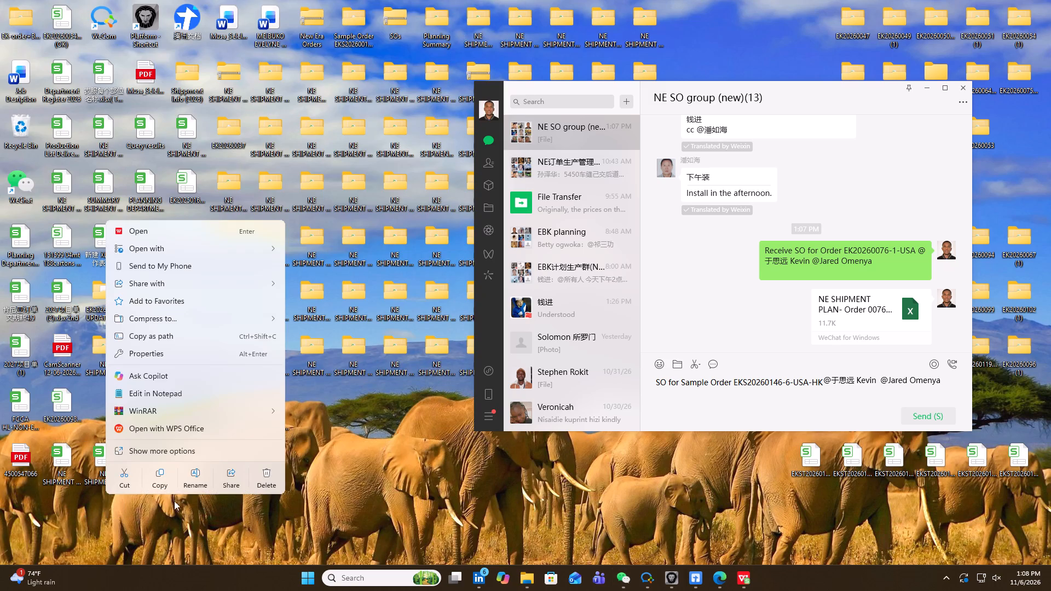
left_click(160, 479)
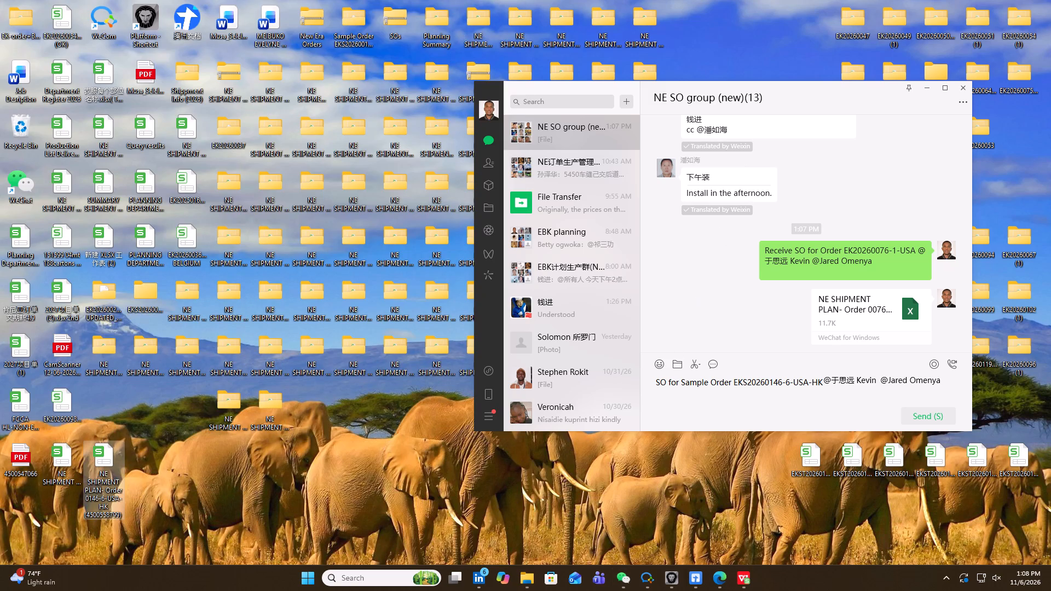
left_click(671, 400)
key("ctrl+v")
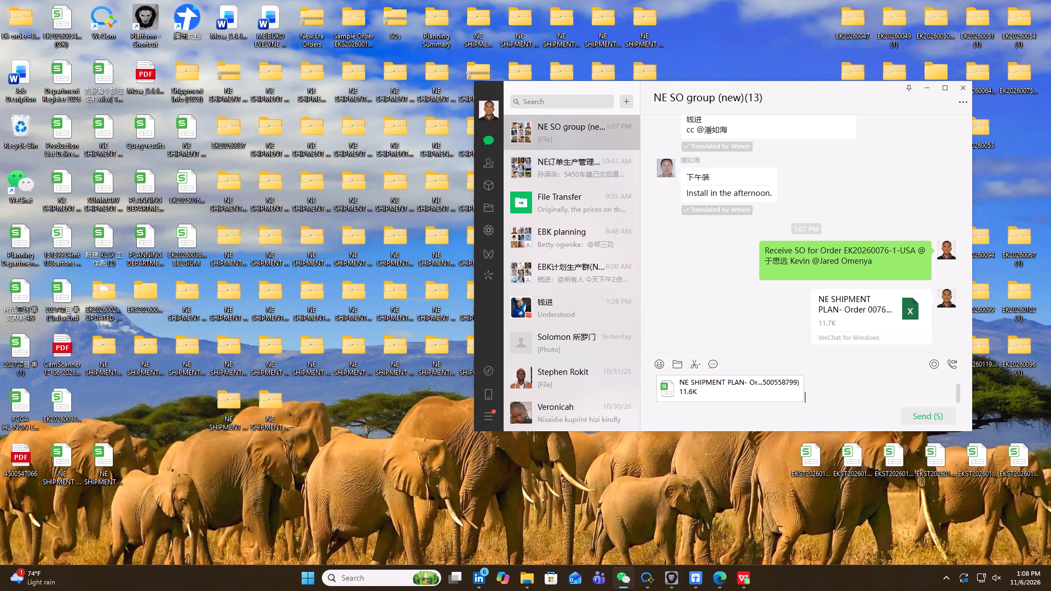
scroll(724, 385, "up", 5)
scroll(729, 382, "down", 3)
scroll(729, 382, "up", 4)
key("Return")
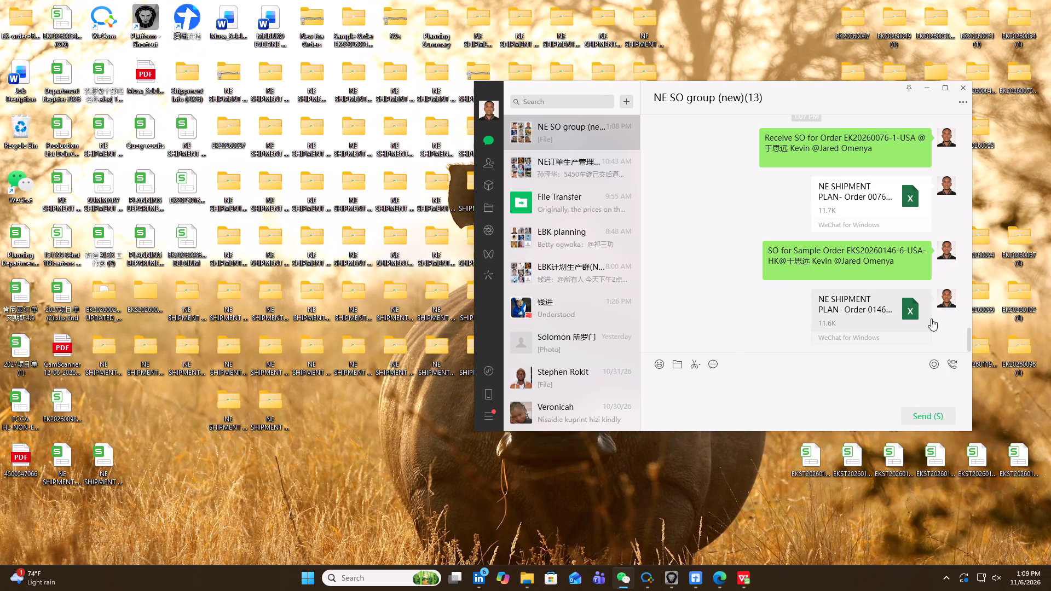
Maximize the chat window and review the NE SO group's messages back to yesterday morning's packing files, including order 146-6.
left_click(944, 89)
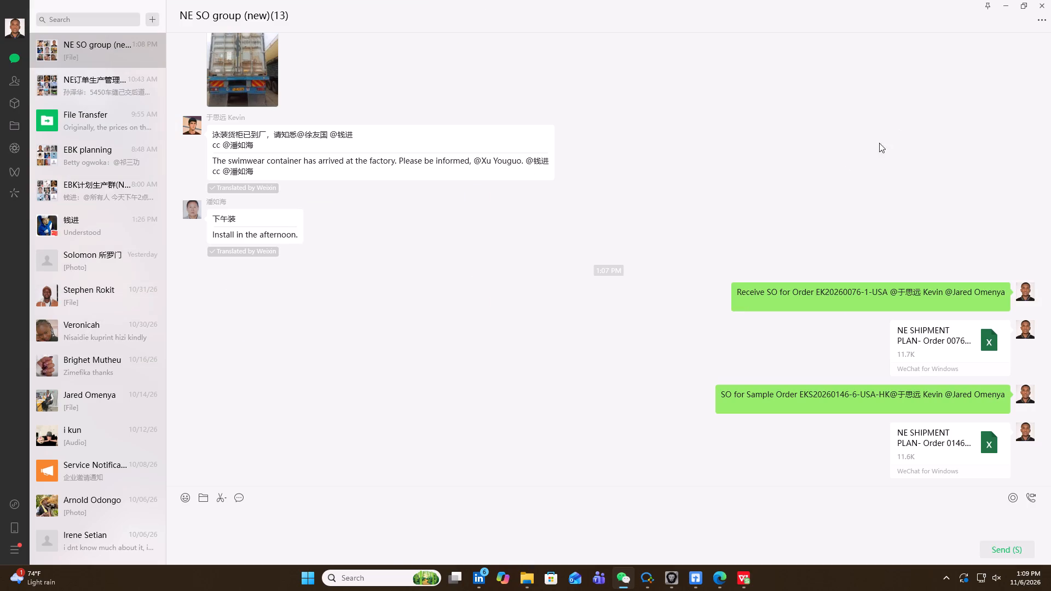
scroll(461, 357, "up", 8)
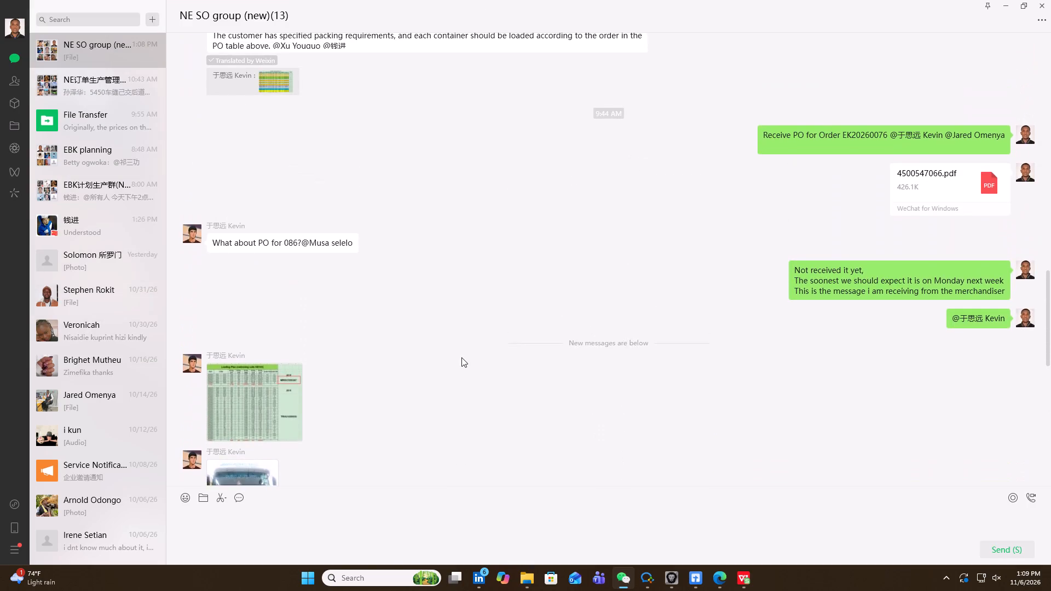
scroll(461, 357, "up", 2)
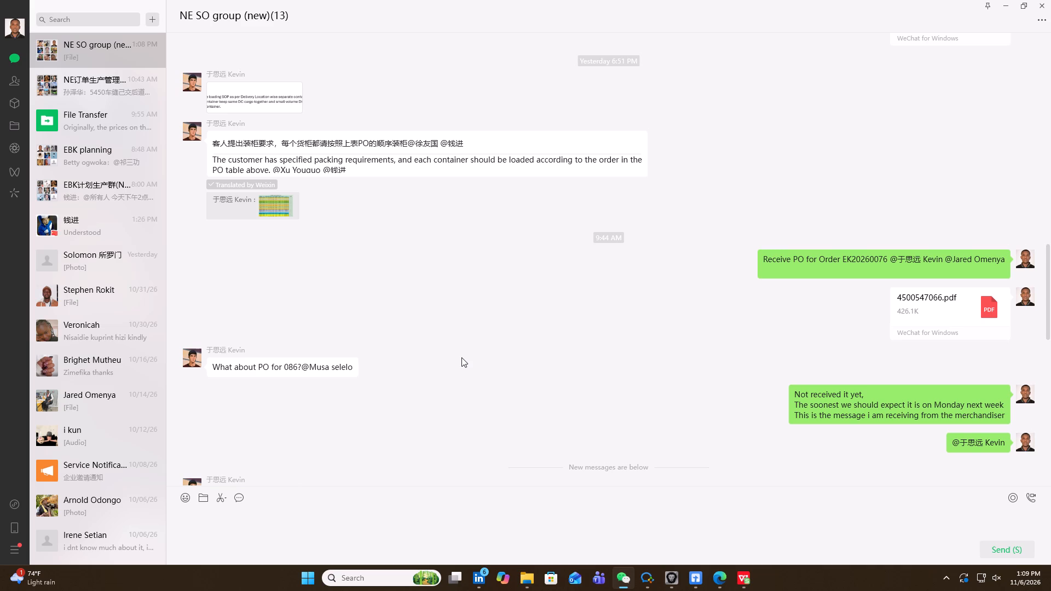
scroll(461, 357, "up", 5)
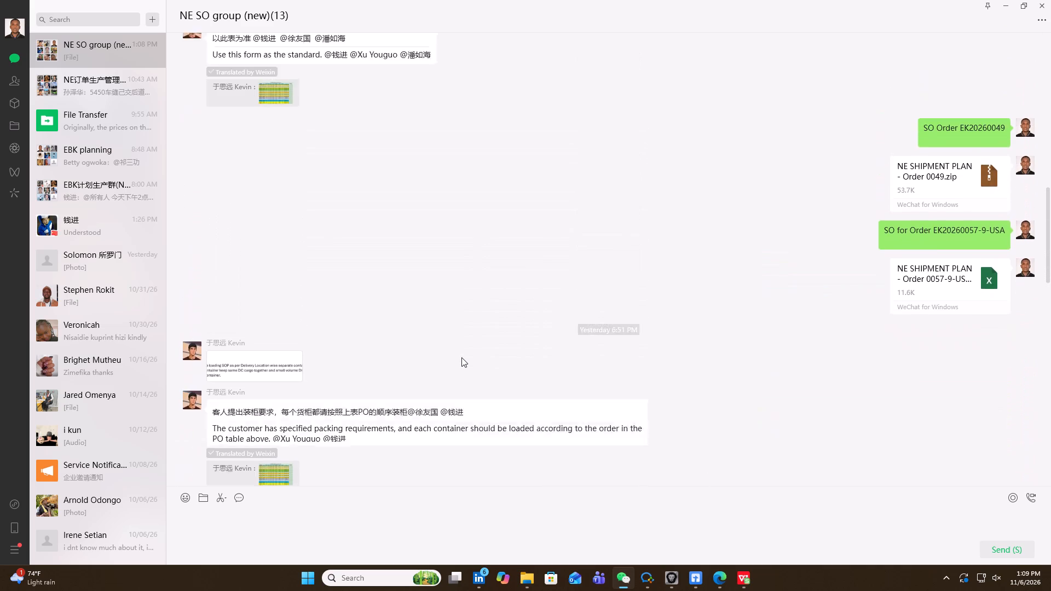
scroll(461, 357, "up", 10)
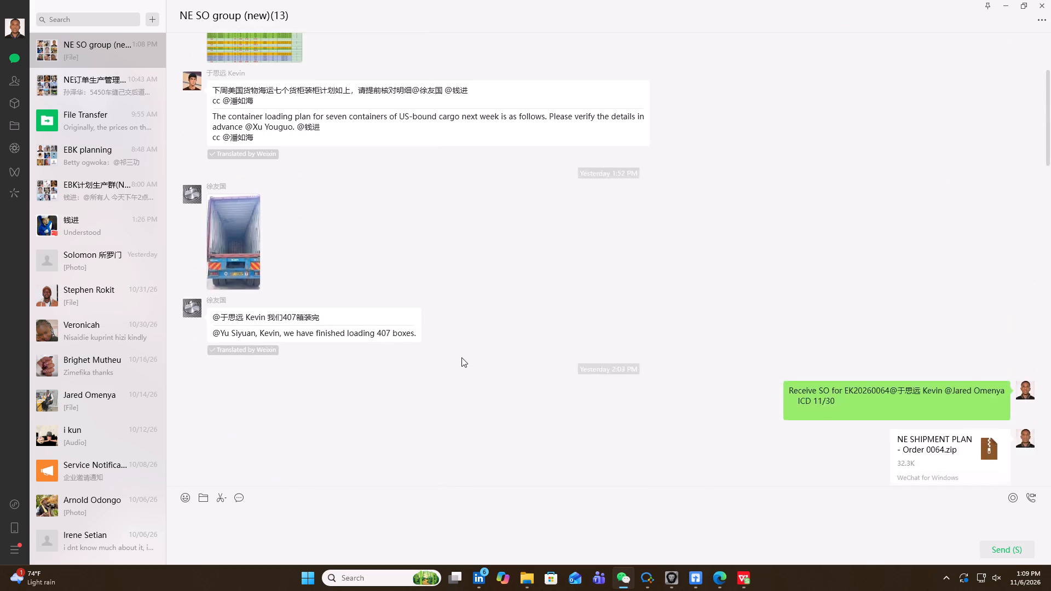
scroll(461, 357, "up", 10)
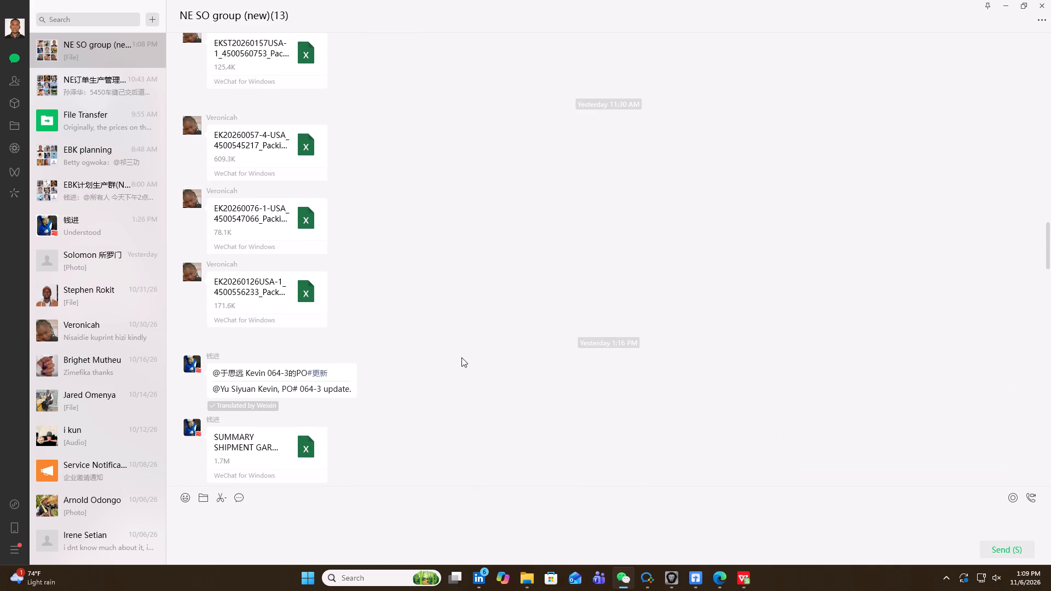
scroll(461, 357, "up", 2)
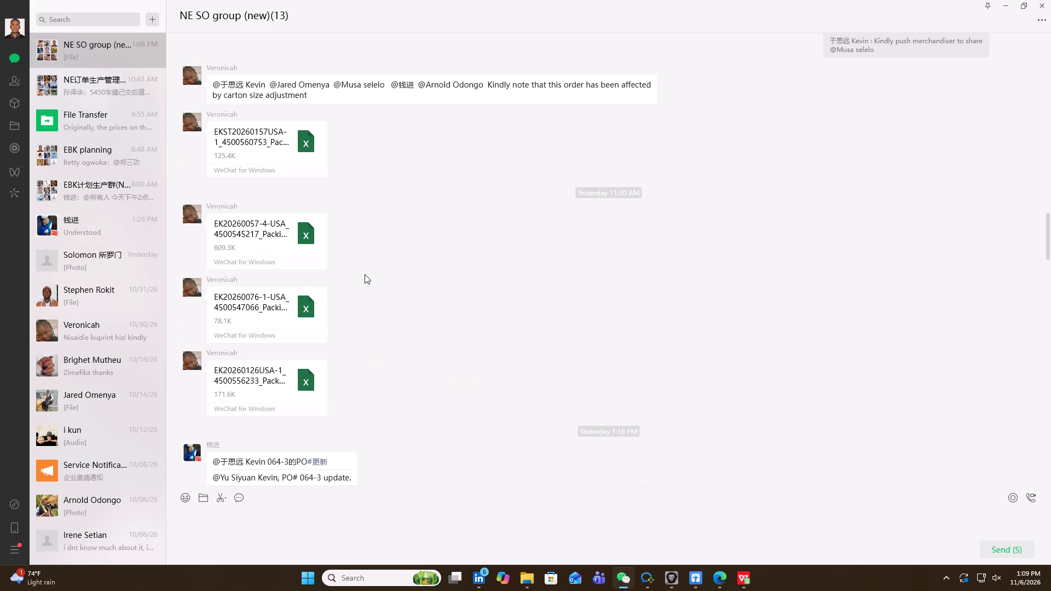
scroll(365, 274, "up", 4)
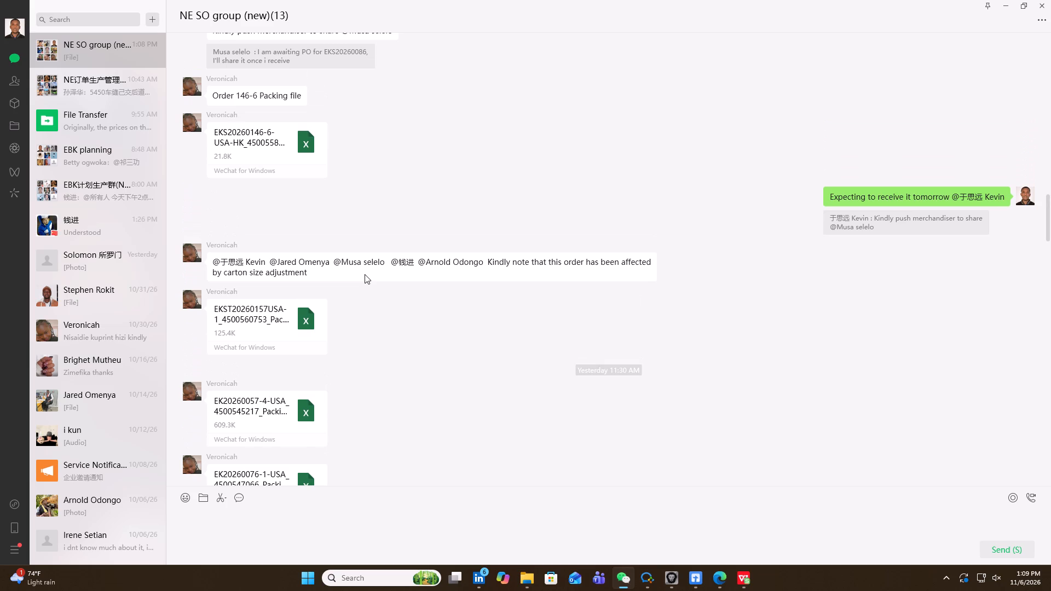
scroll(366, 273, "up", 4)
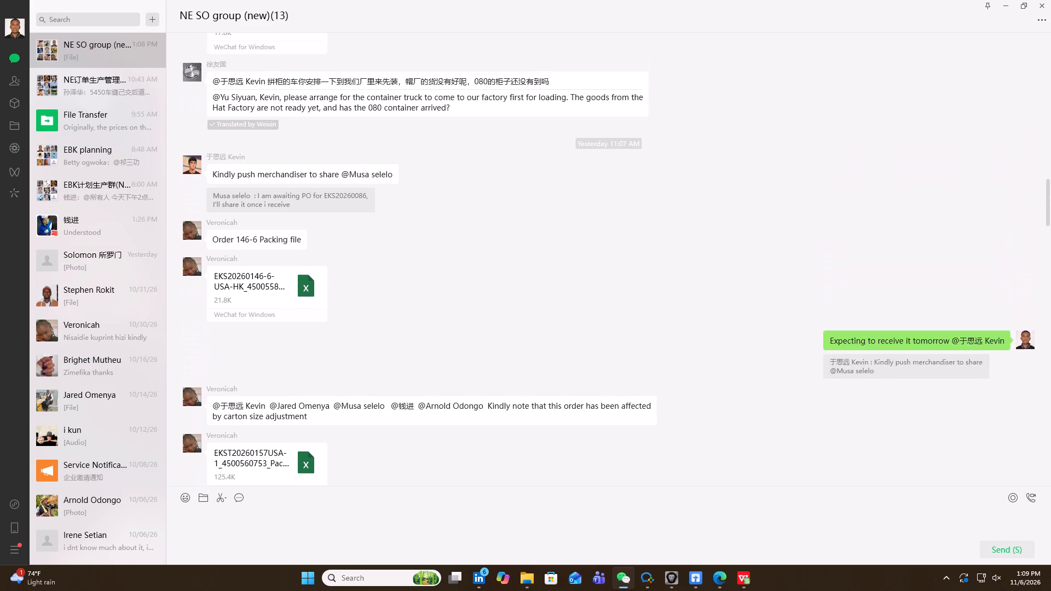
Review the group's older messages, from the updated 086 packing lists back to Wednesday afternoon's packing files.
scroll(366, 273, "up", 6)
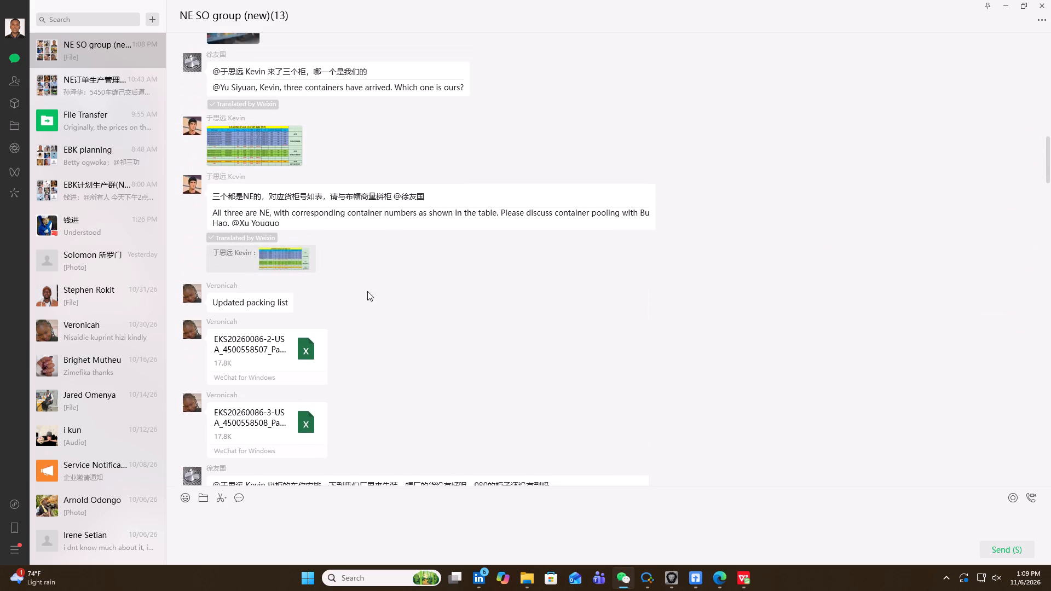
scroll(367, 288, "up", 7)
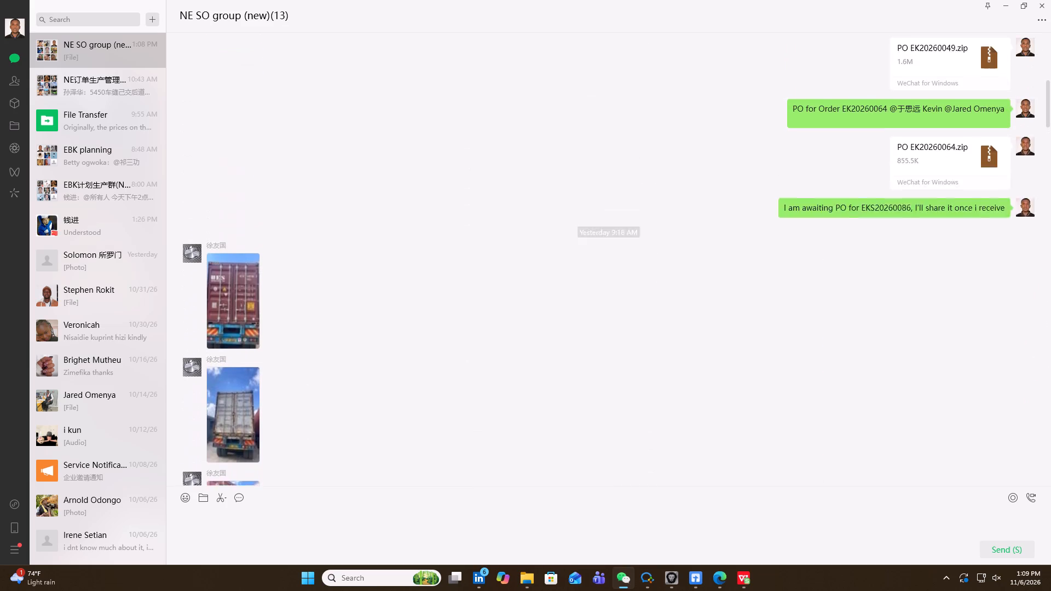
scroll(367, 288, "up", 7)
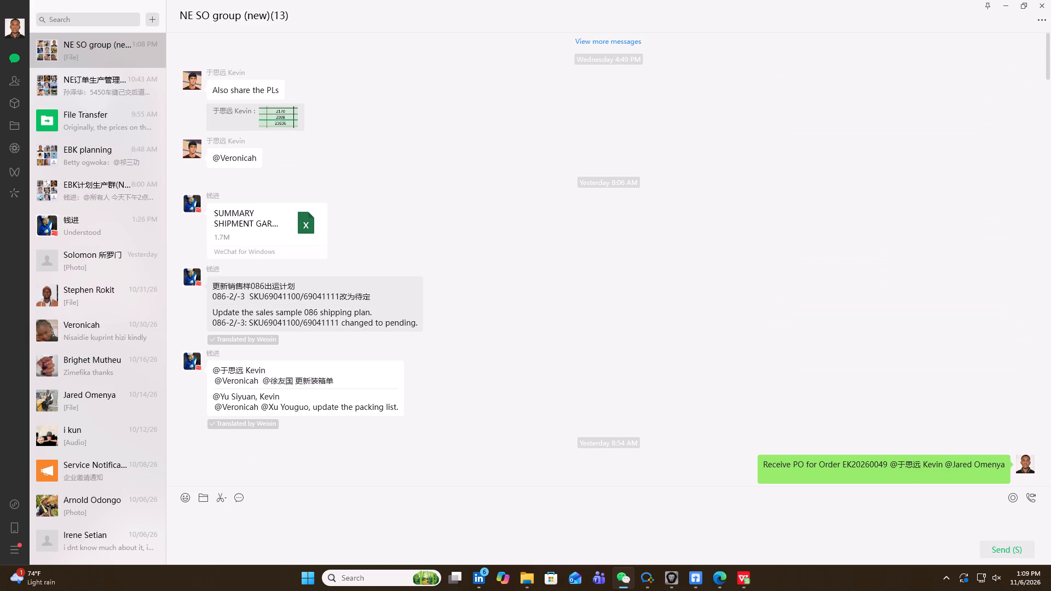
scroll(368, 287, "up", 4)
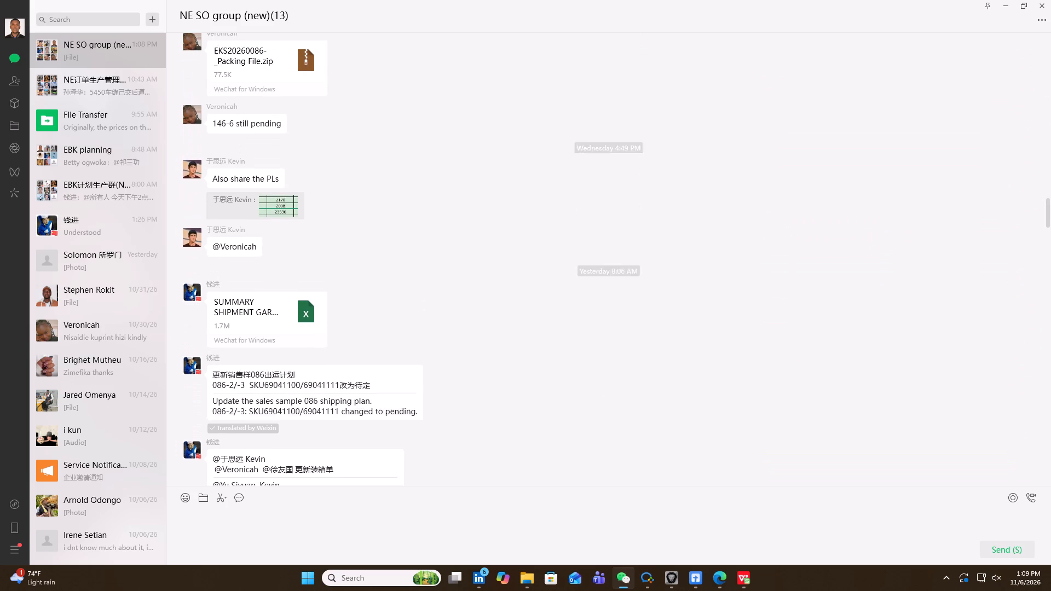
scroll(368, 287, "up", 3)
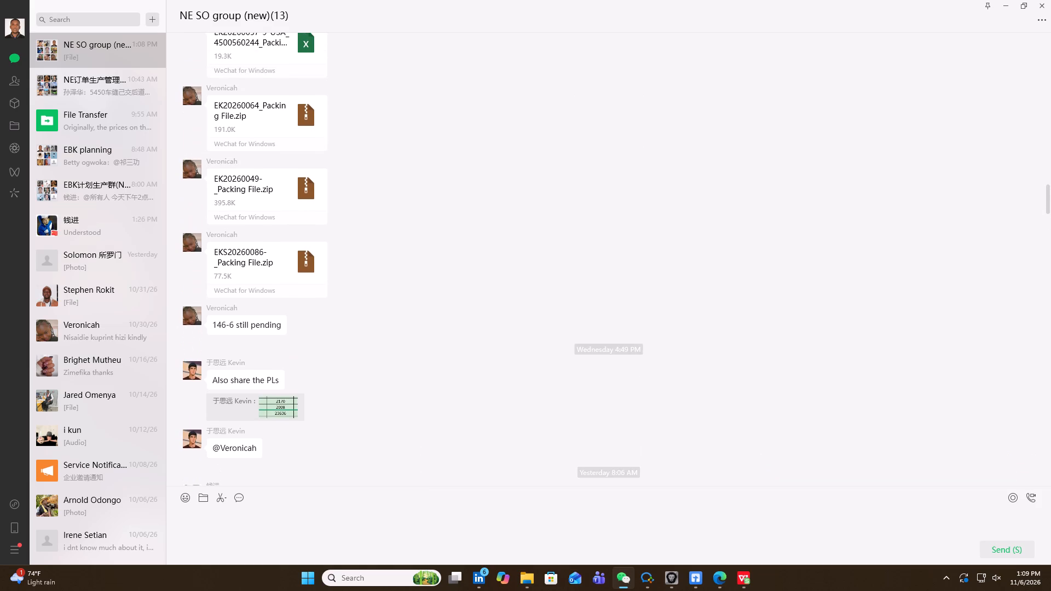
scroll(368, 287, "up", 3)
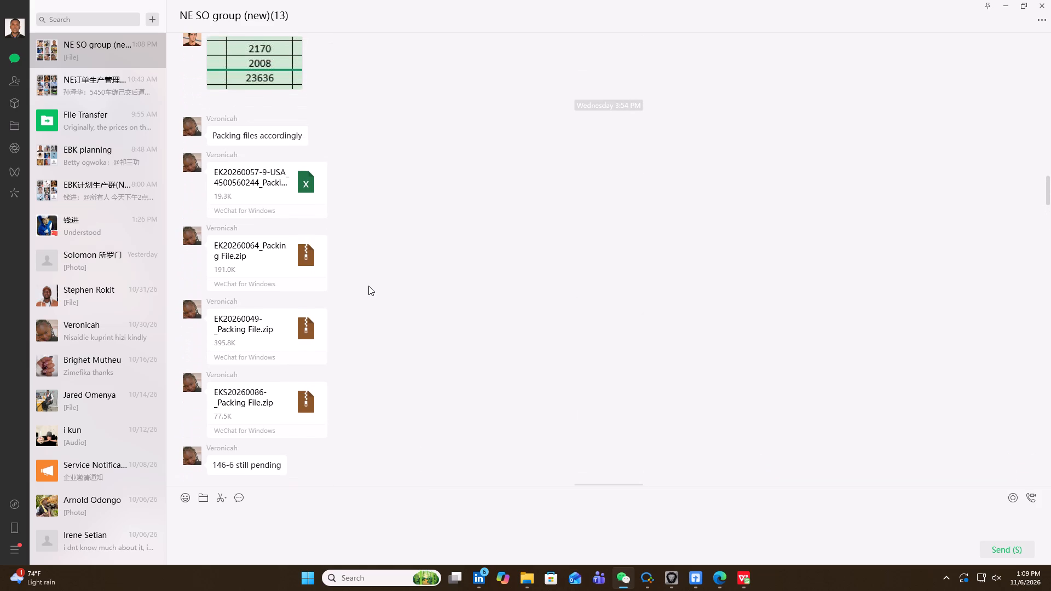
scroll(368, 286, "up", 1)
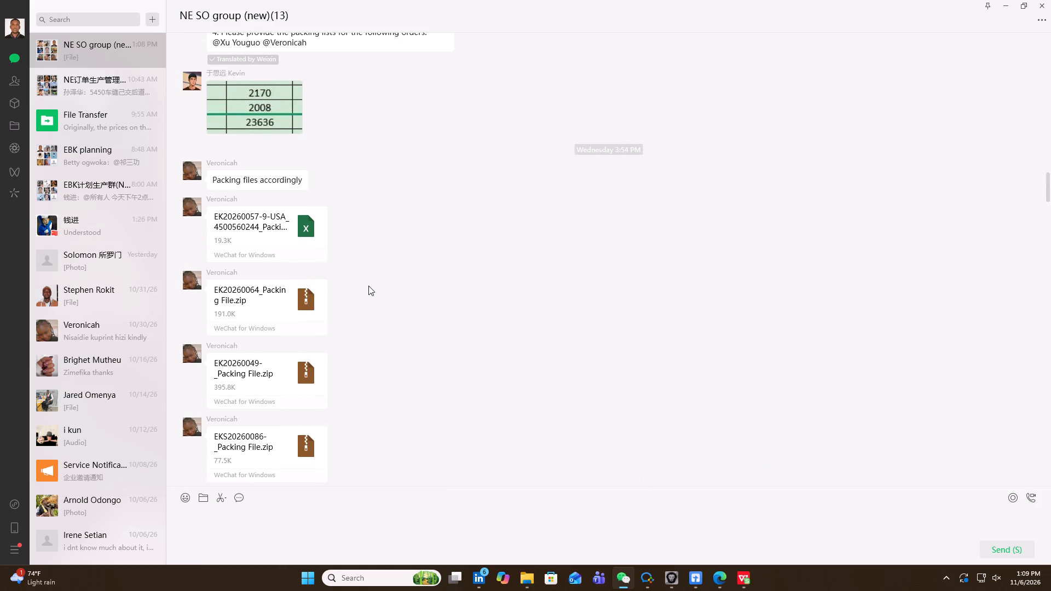
Check the PO and SO messages already sent to the group for orders 0049, 0064 and 0057-9-USA against the shared packing files.
scroll(880, 370, "down", 12)
scroll(880, 370, "up", 2)
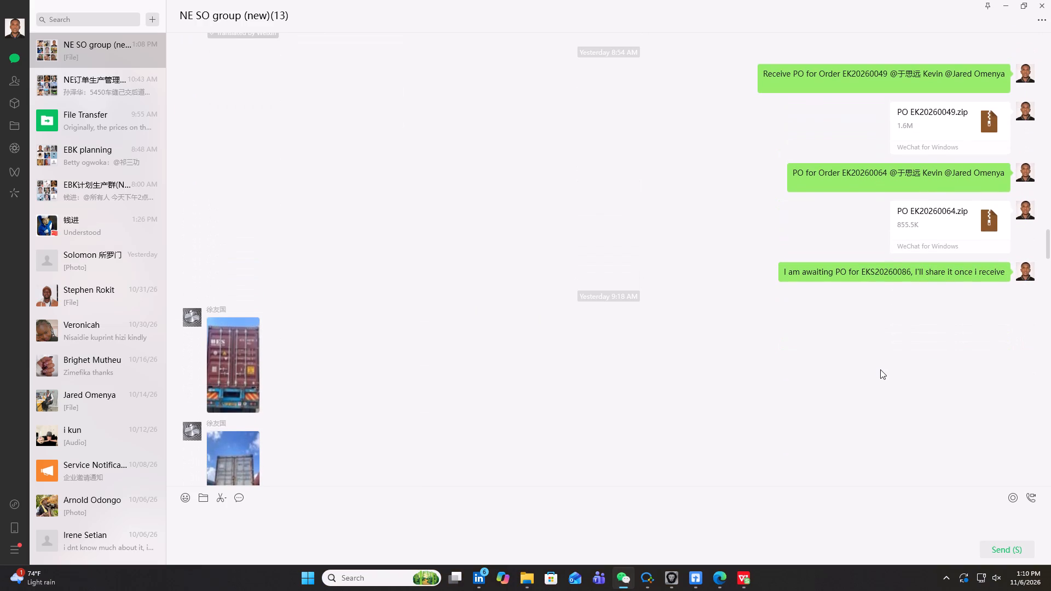
scroll(880, 369, "down", 13)
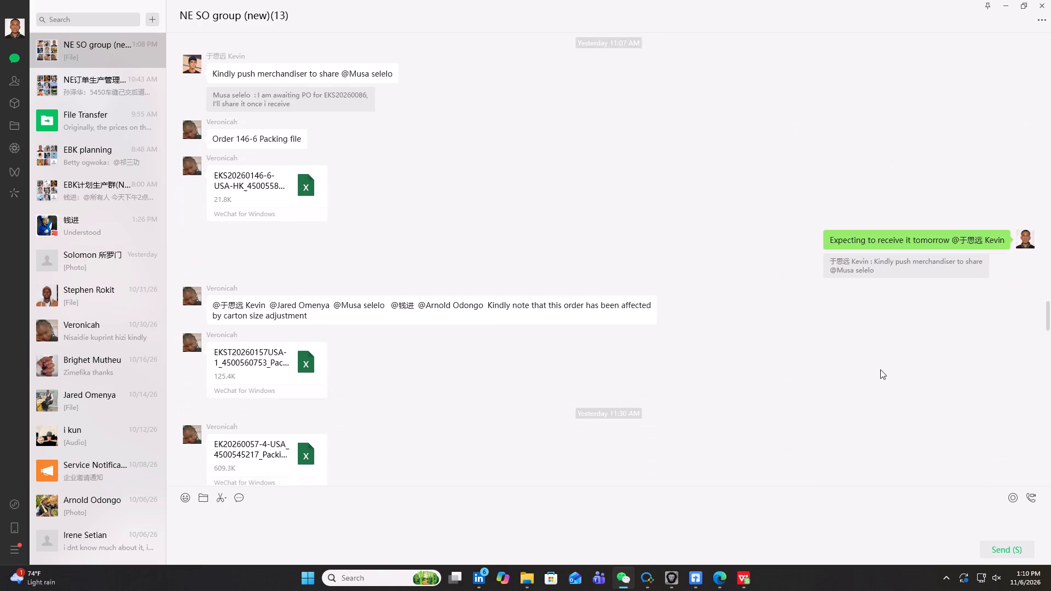
scroll(880, 369, "down", 5)
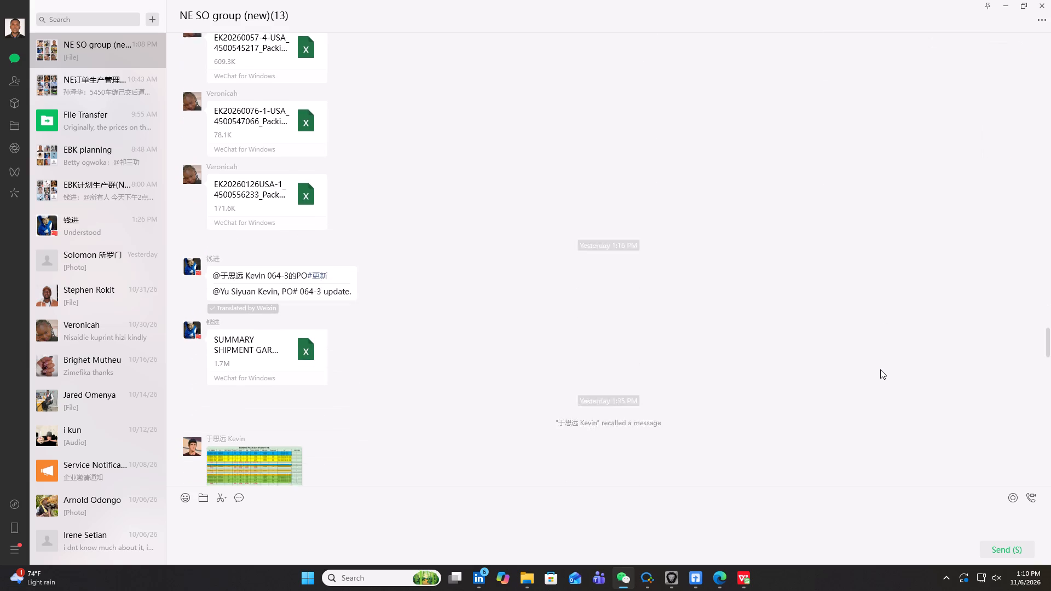
scroll(880, 369, "down", 7)
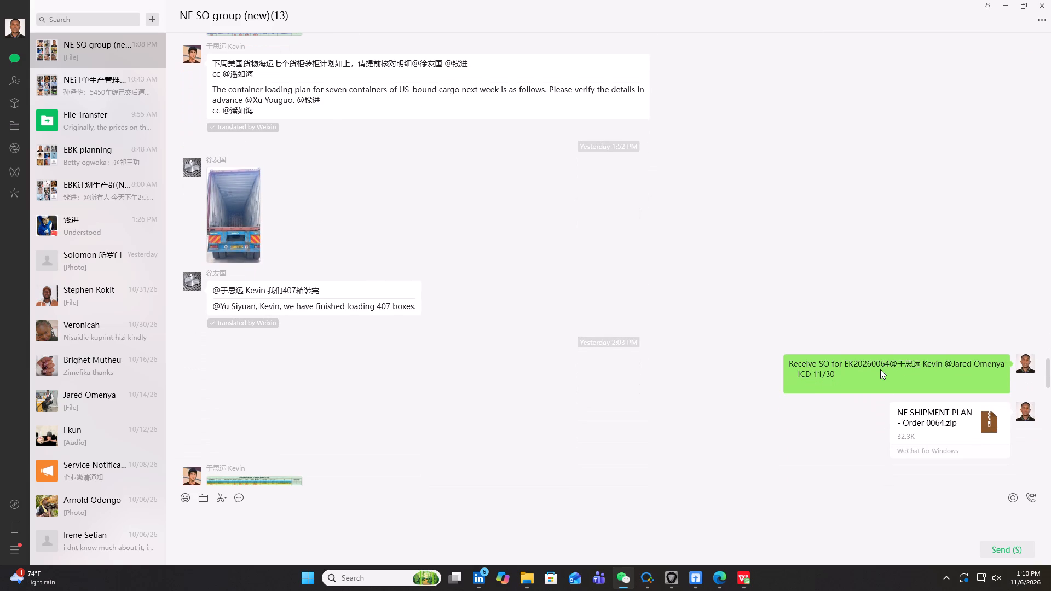
scroll(880, 369, "down", 1)
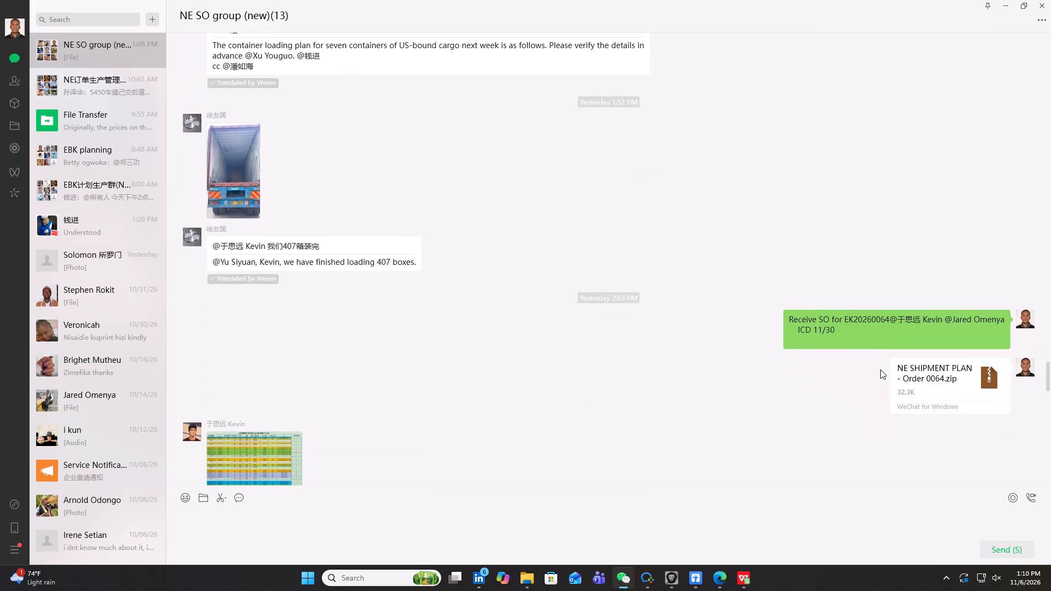
scroll(880, 369, "down", 5)
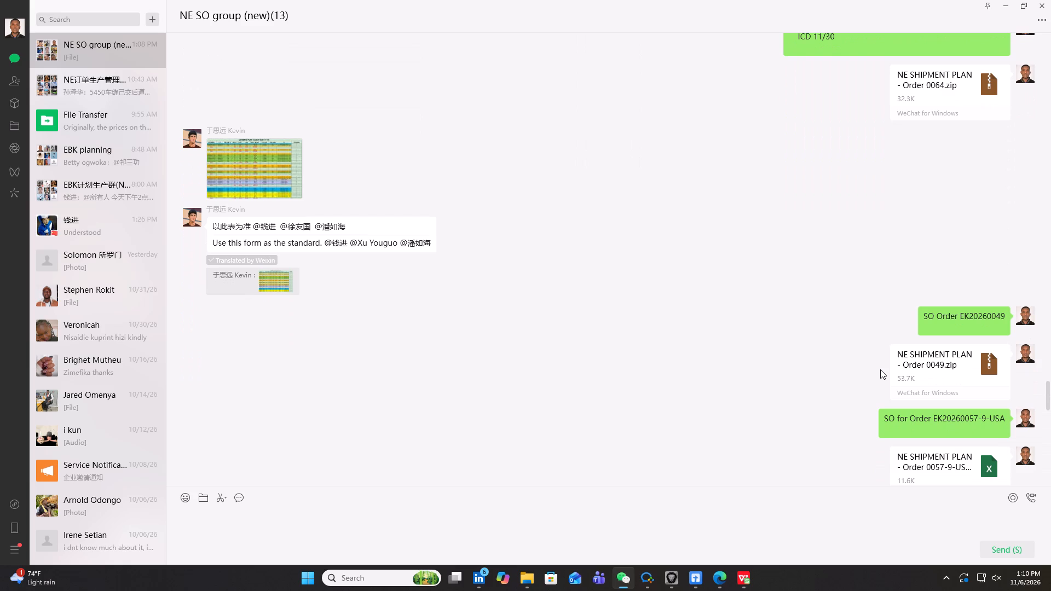
scroll(880, 369, "down", 1)
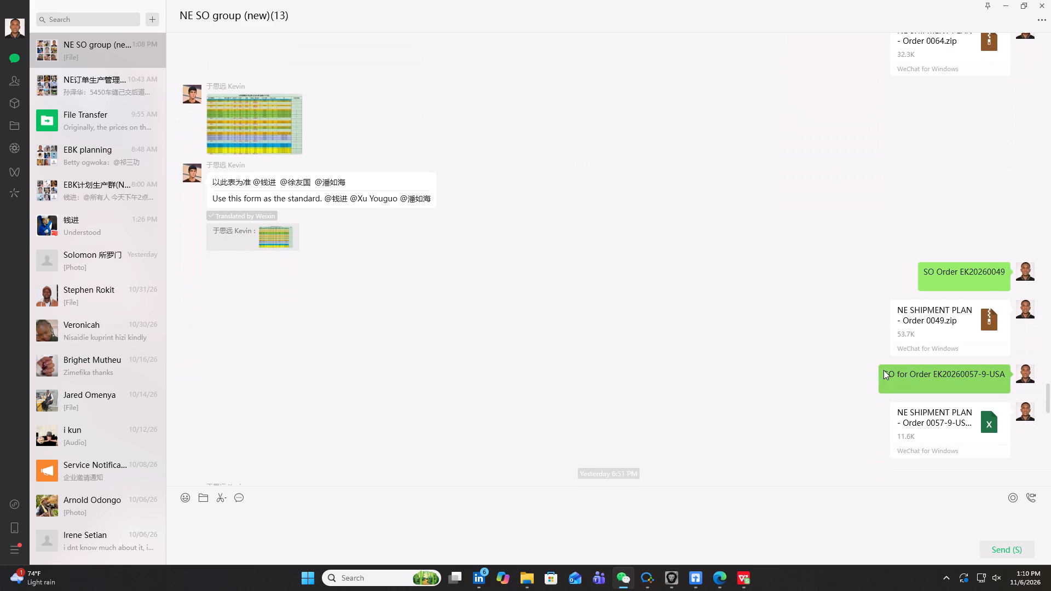
scroll(883, 370, "down", 2)
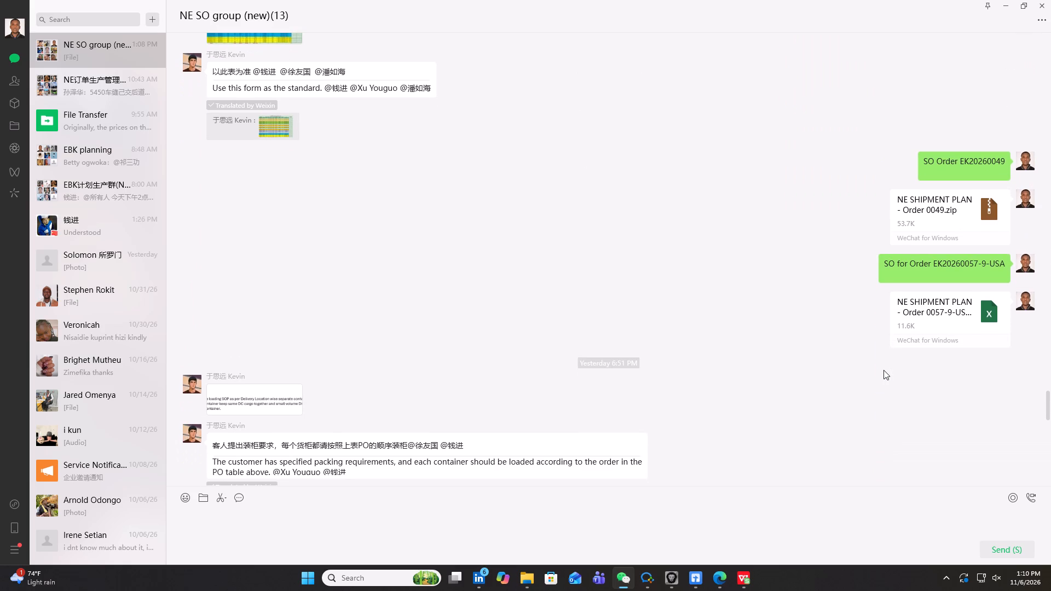
Recheck the group history back to Wednesday's new shipment plan and packing list requests for orders 057-9, 064, 049, 086 and 146-6.
scroll(883, 370, "up", 6)
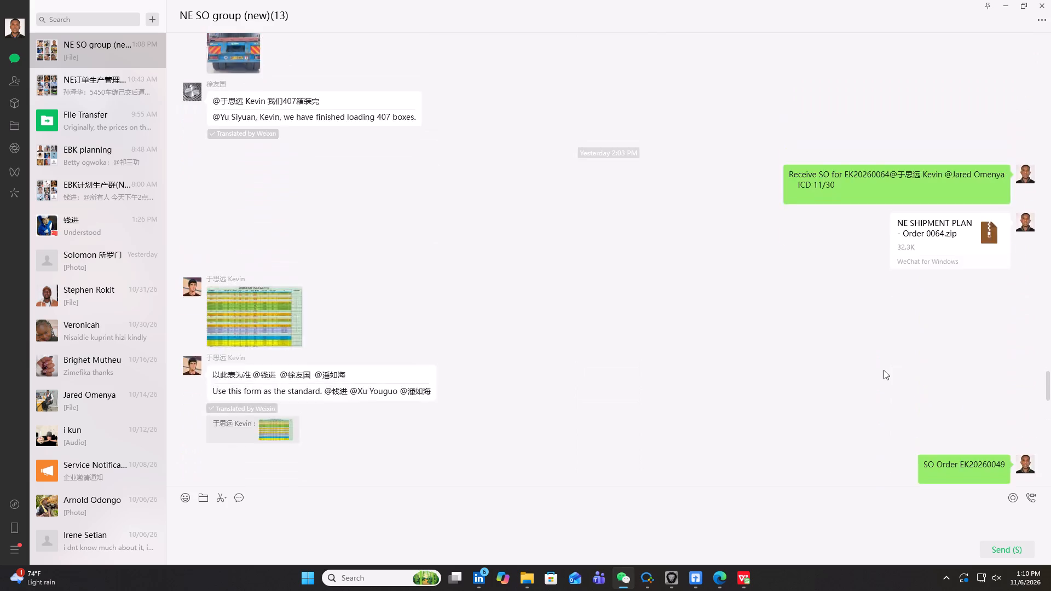
scroll(883, 370, "up", 7)
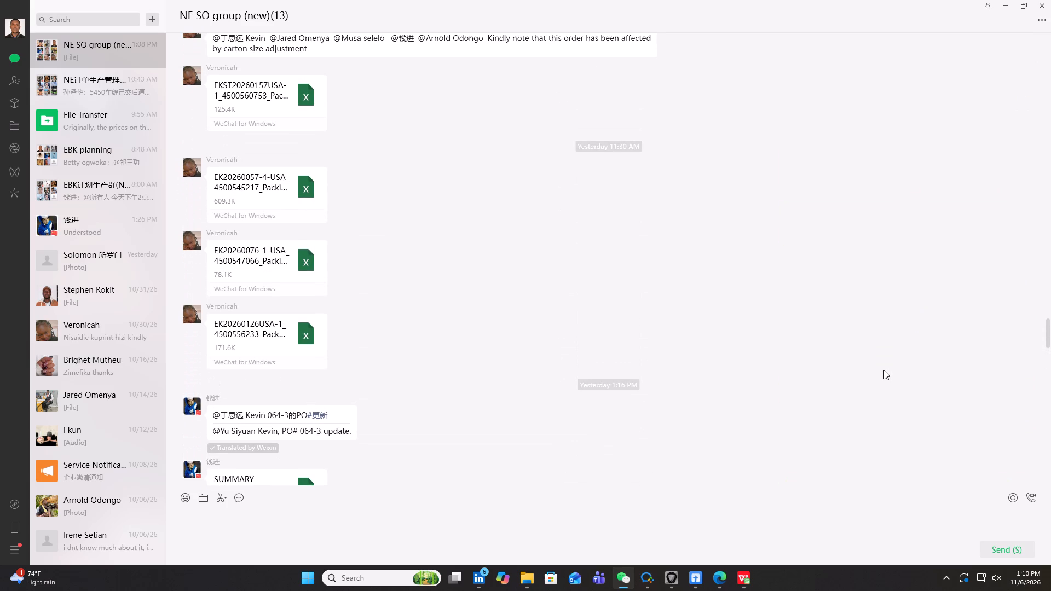
scroll(883, 370, "up", 7)
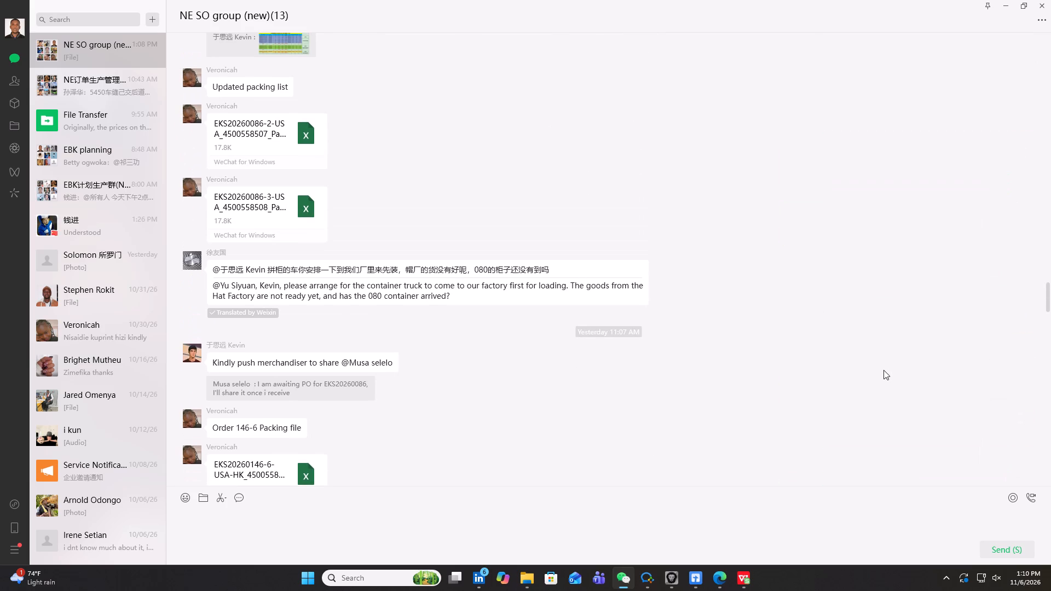
scroll(883, 370, "up", 6)
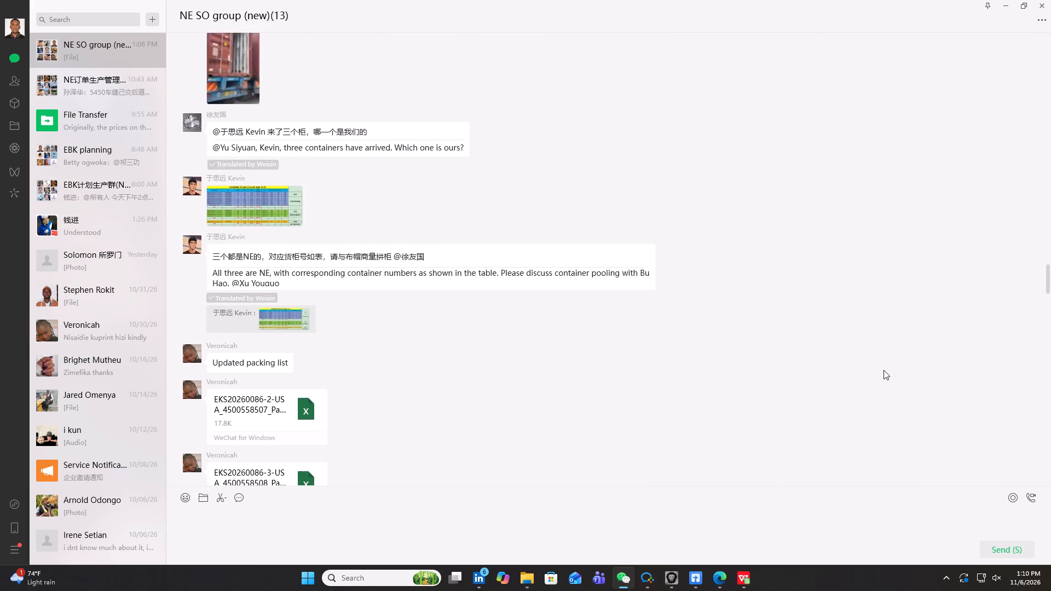
scroll(883, 370, "up", 10)
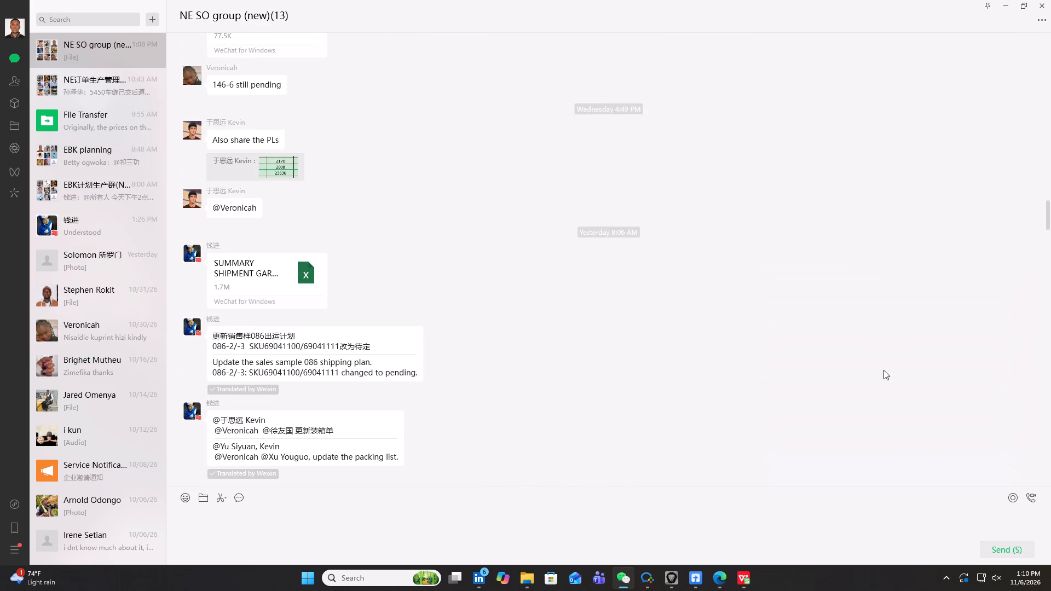
scroll(883, 370, "up", 5)
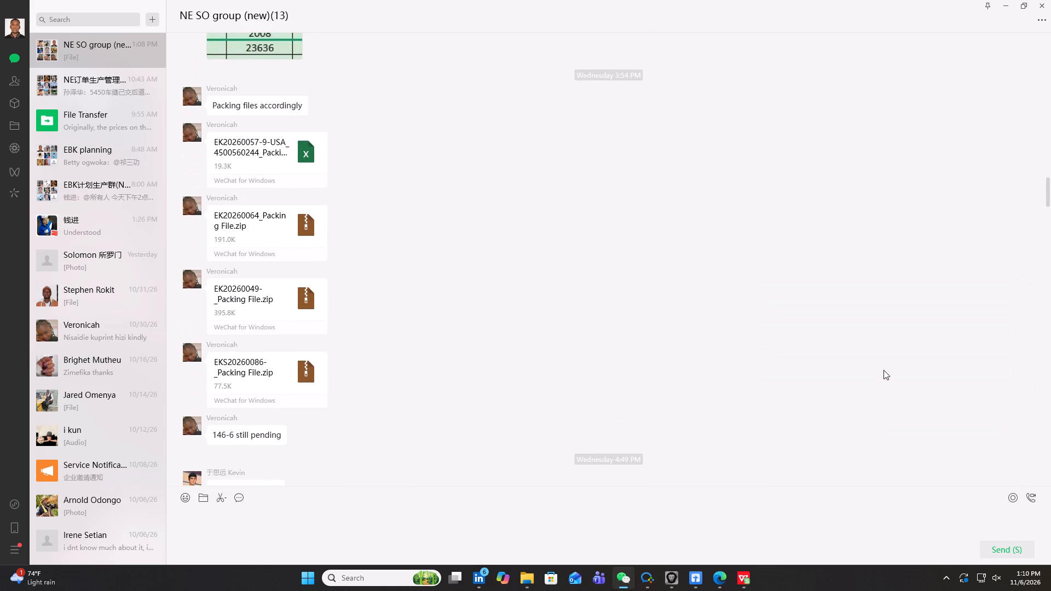
scroll(883, 370, "up", 2)
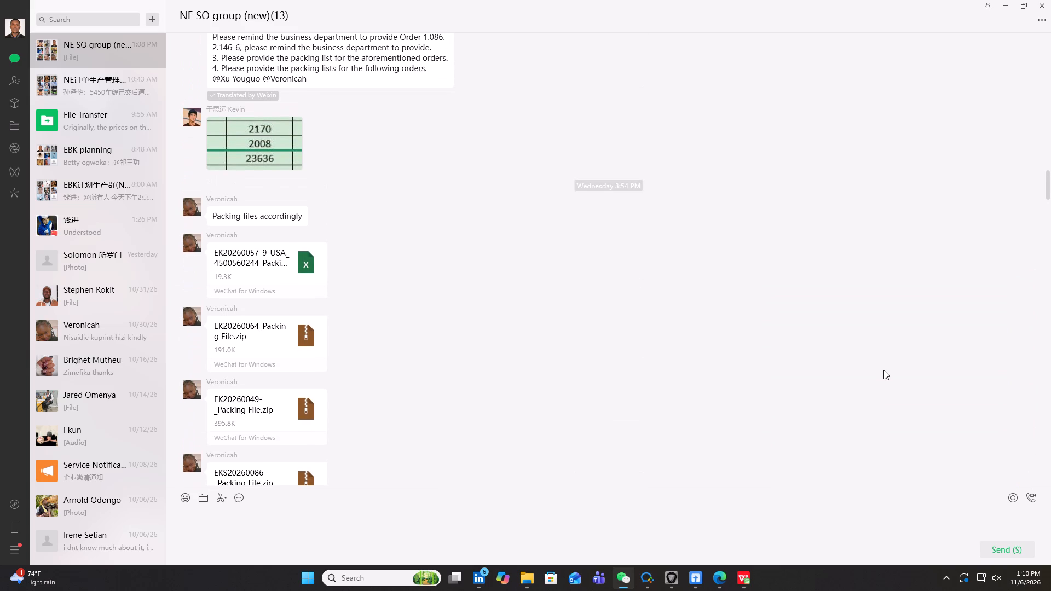
scroll(883, 370, "down", 1)
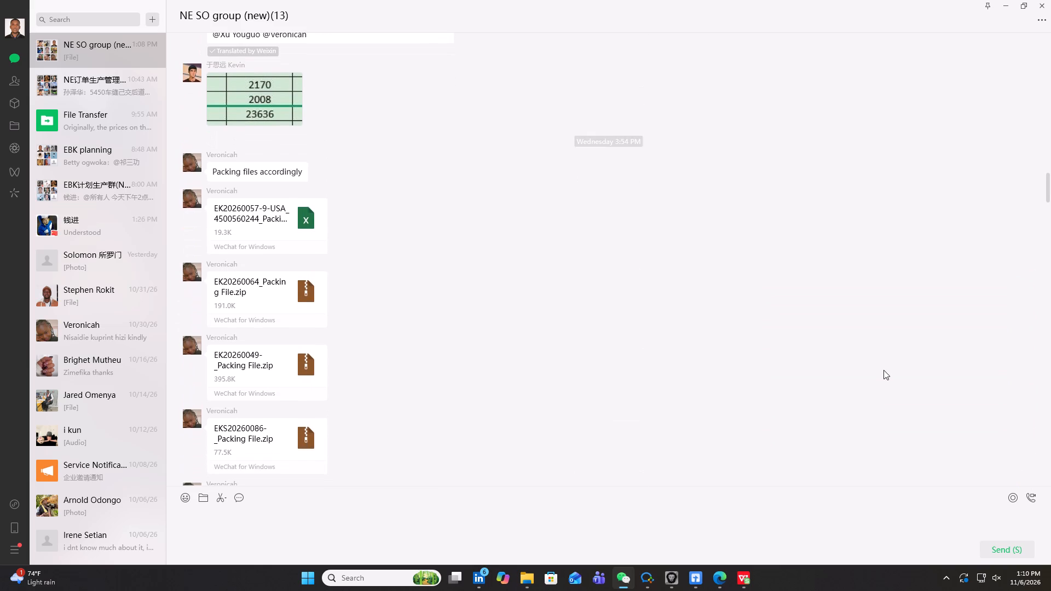
scroll(883, 370, "up", 6)
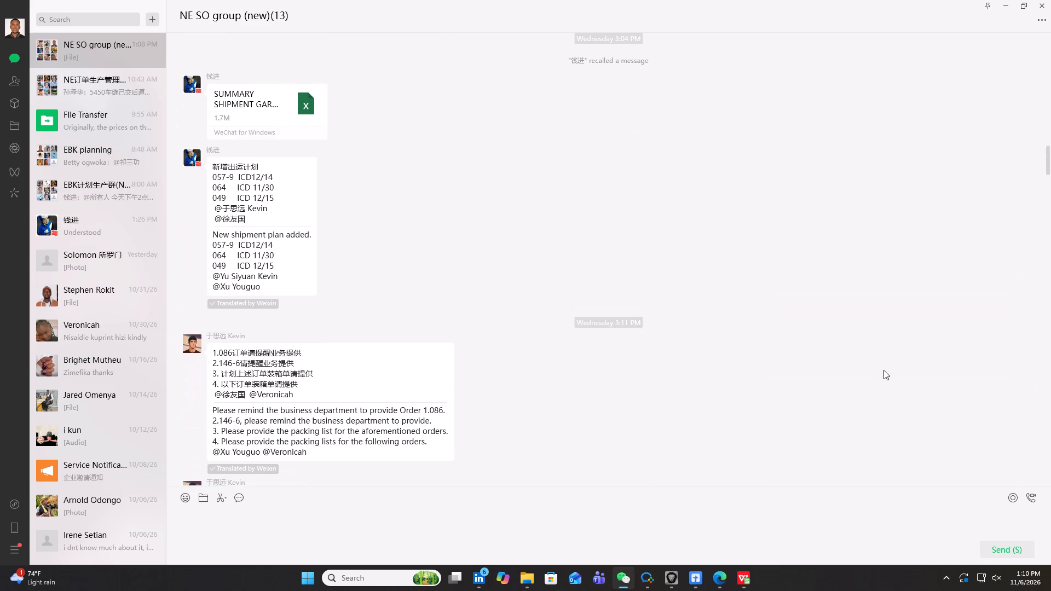
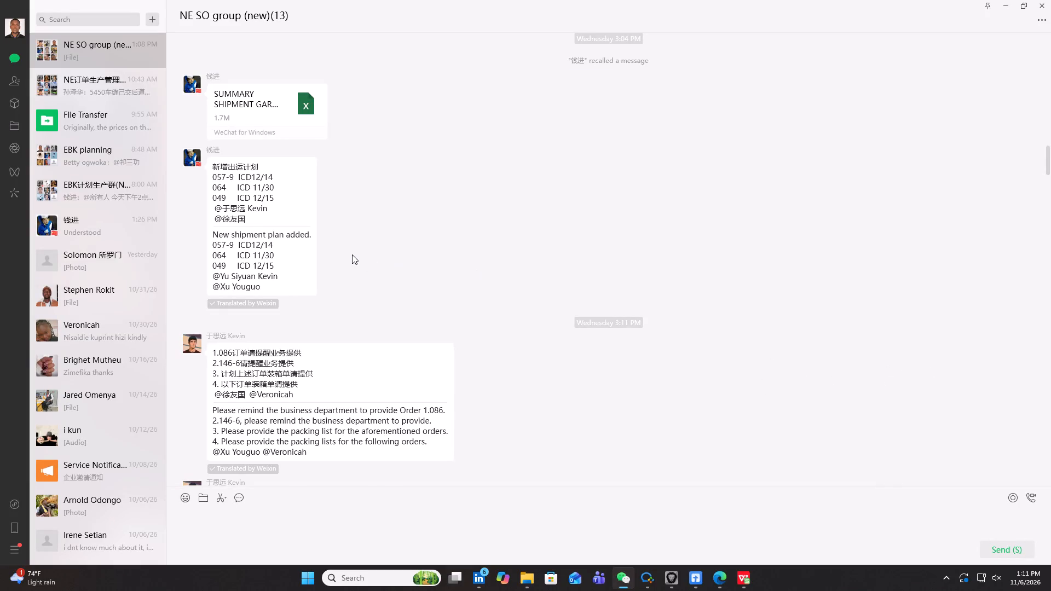
Review the group's older messages from Wednesday's new shipment plan back through the 113 air shipment loading to Wednesday morning's 0059-4-USA SO.
scroll(353, 253, "up", 2)
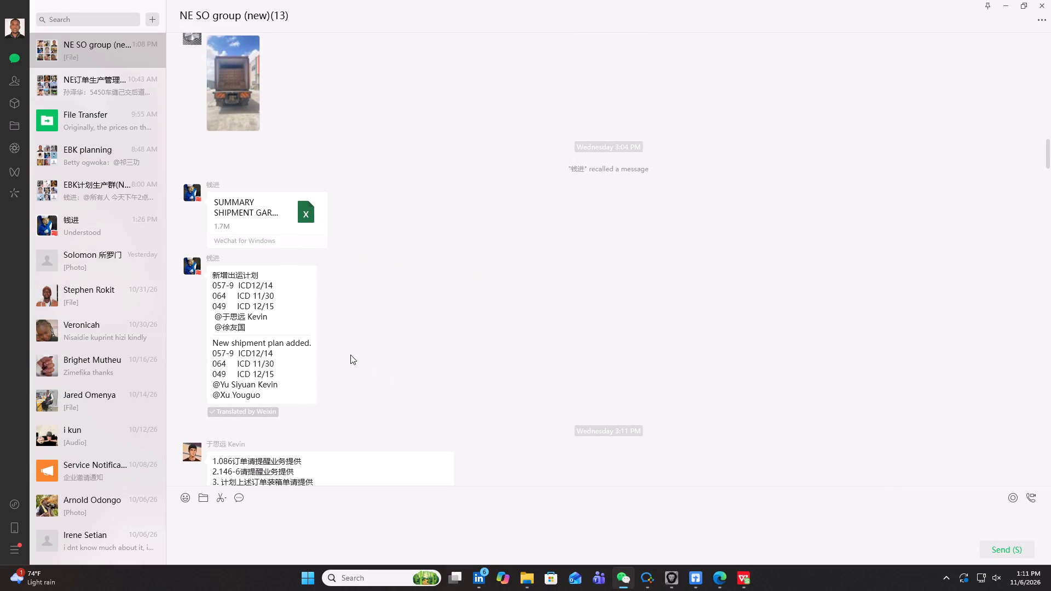
scroll(350, 355, "up", 13)
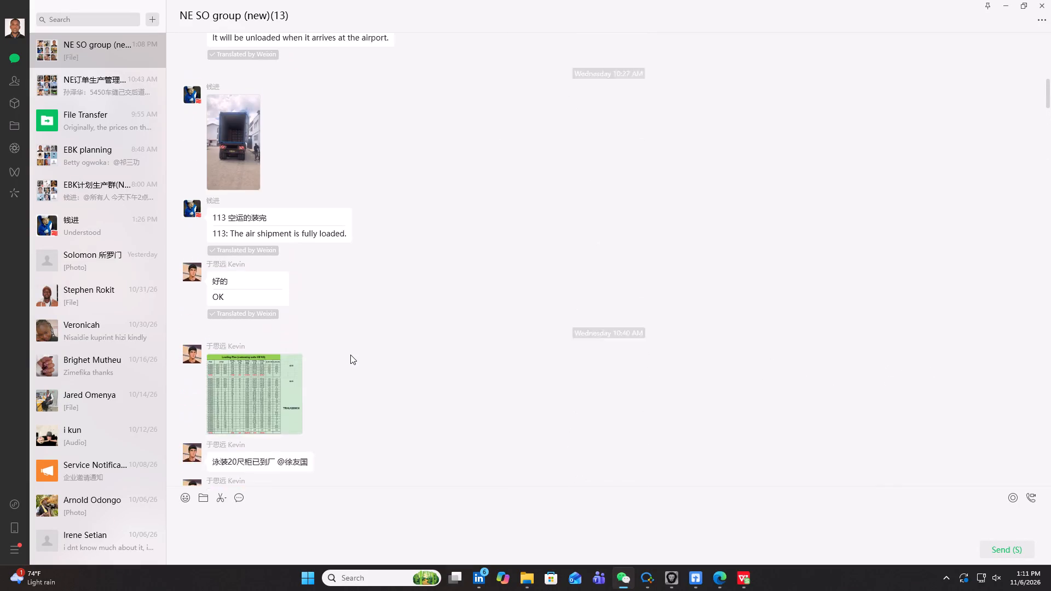
scroll(350, 355, "up", 4)
scroll(350, 355, "down", 2)
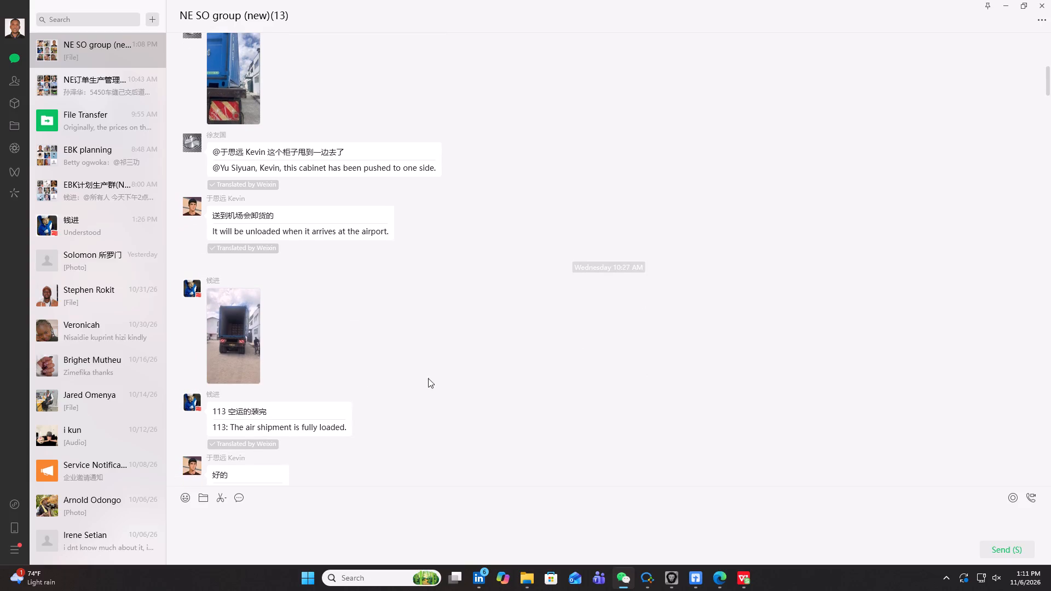
scroll(459, 372, "down", 1)
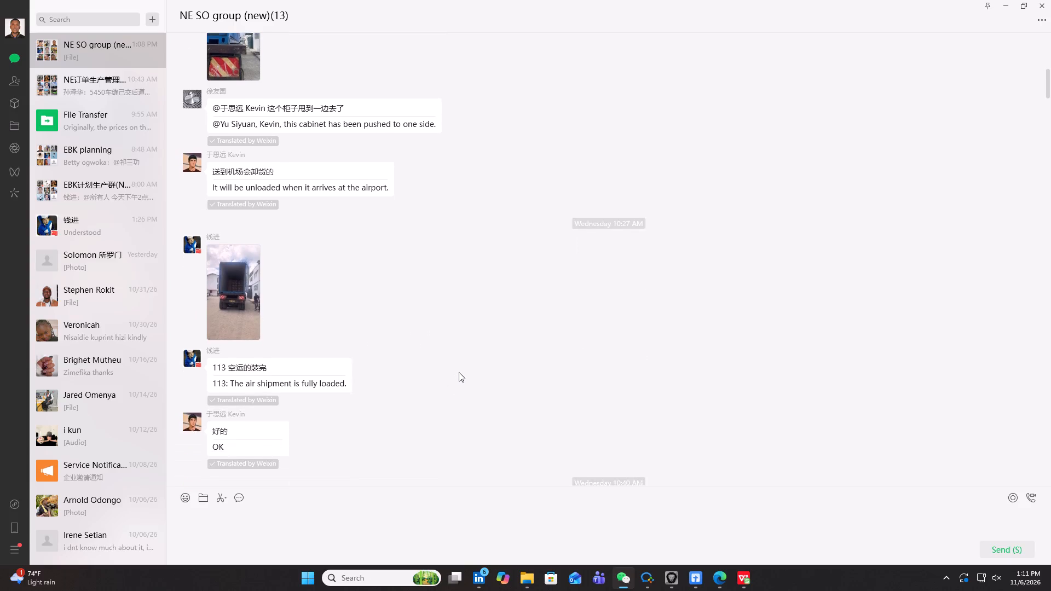
scroll(459, 372, "up", 9)
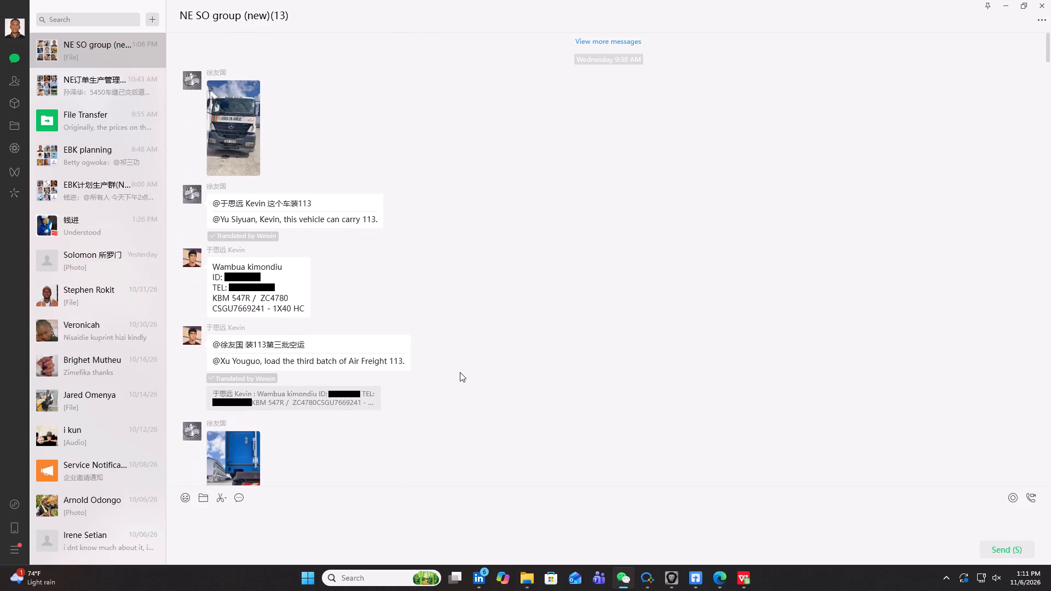
scroll(460, 372, "up", 10)
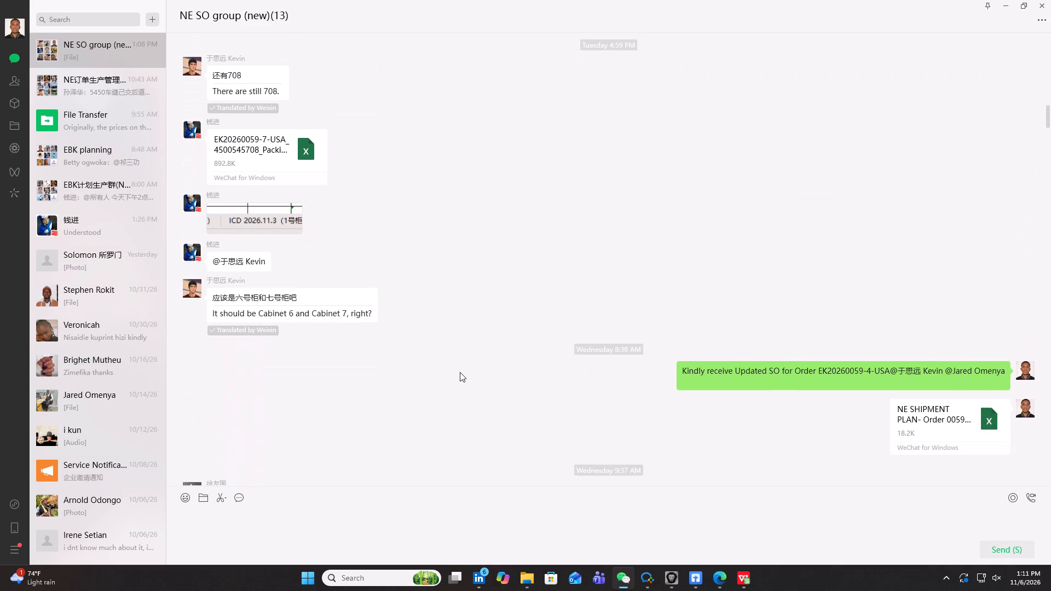
Review Tuesday's group messages, from the 0053-4-USA and 0059-7-USA packing files back to the updated 0059-4-USA packing file.
scroll(460, 372, "up", 2)
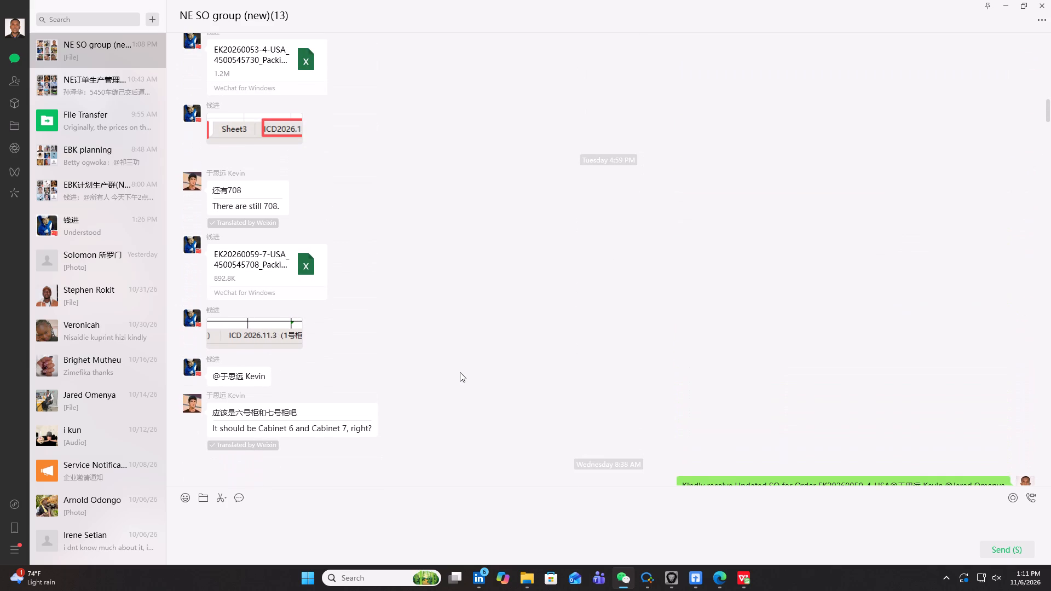
scroll(460, 372, "up", 3)
scroll(460, 372, "down", 1)
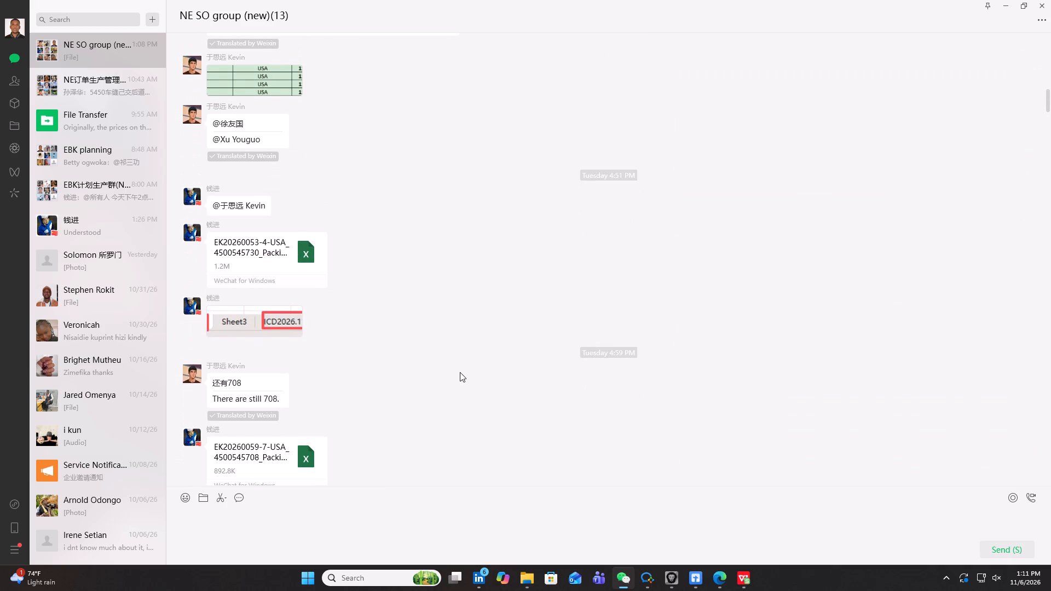
scroll(460, 372, "down", 4)
scroll(460, 372, "up", 3)
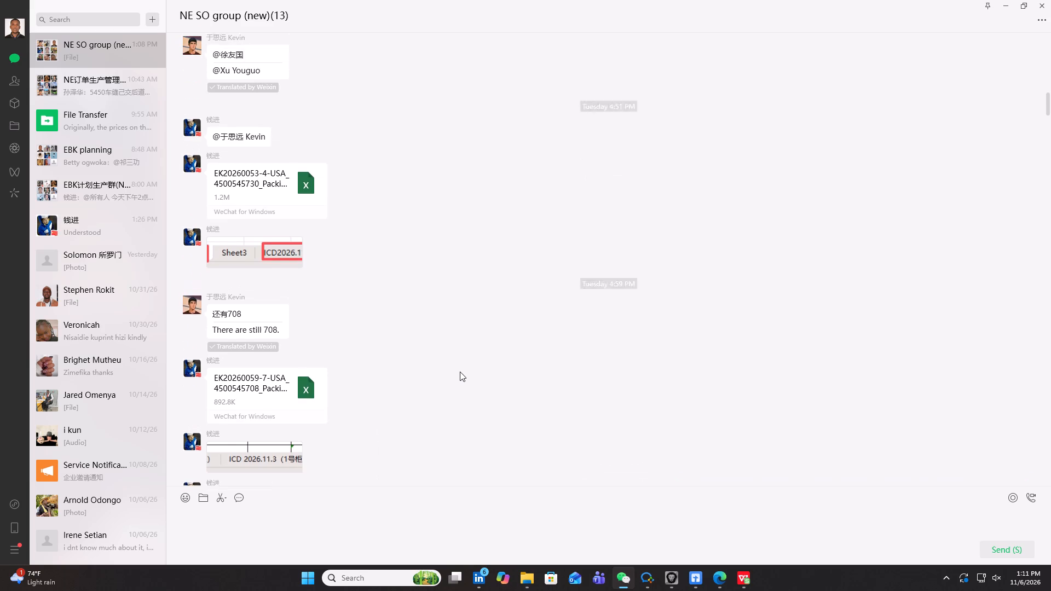
scroll(460, 372, "up", 8)
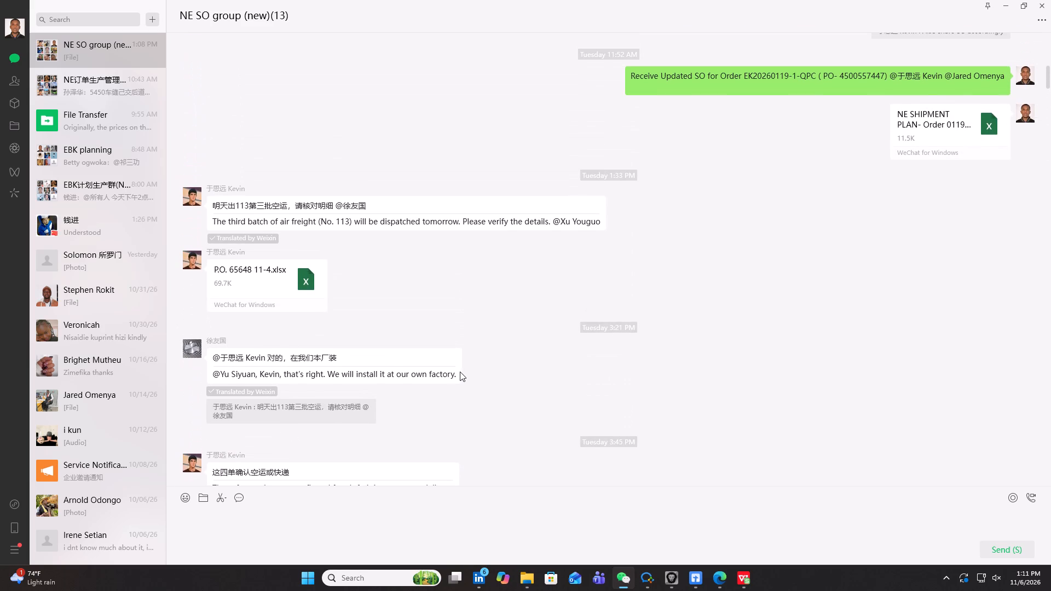
scroll(460, 372, "up", 2)
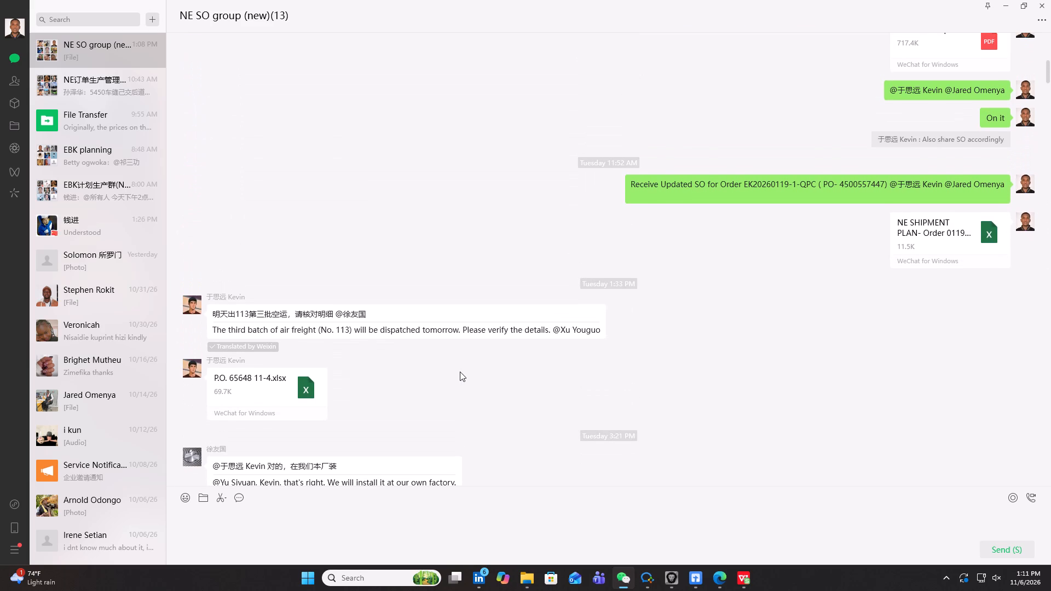
scroll(460, 372, "up", 8)
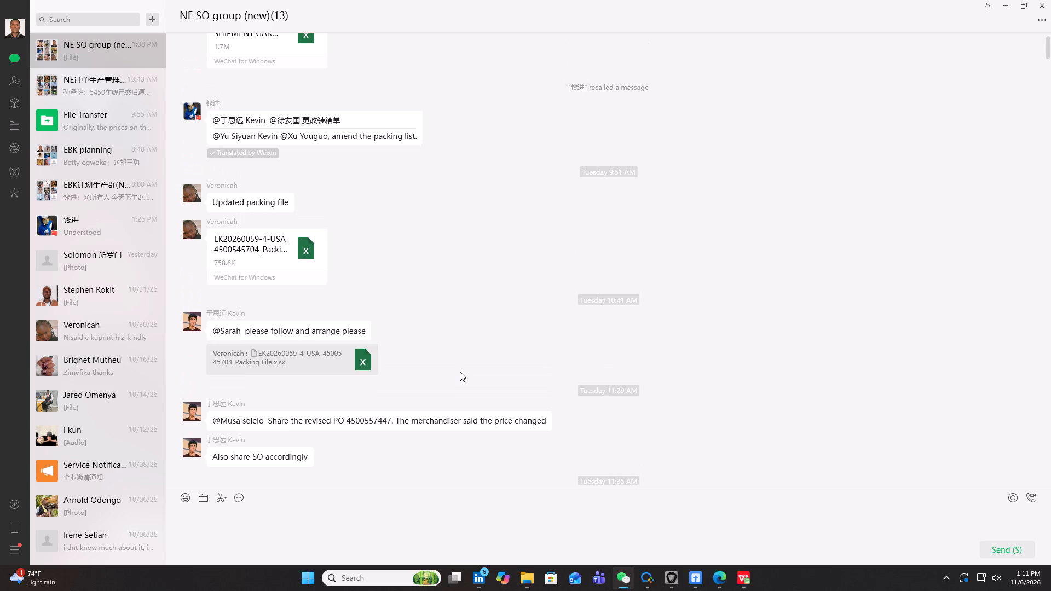
scroll(460, 372, "down", 3)
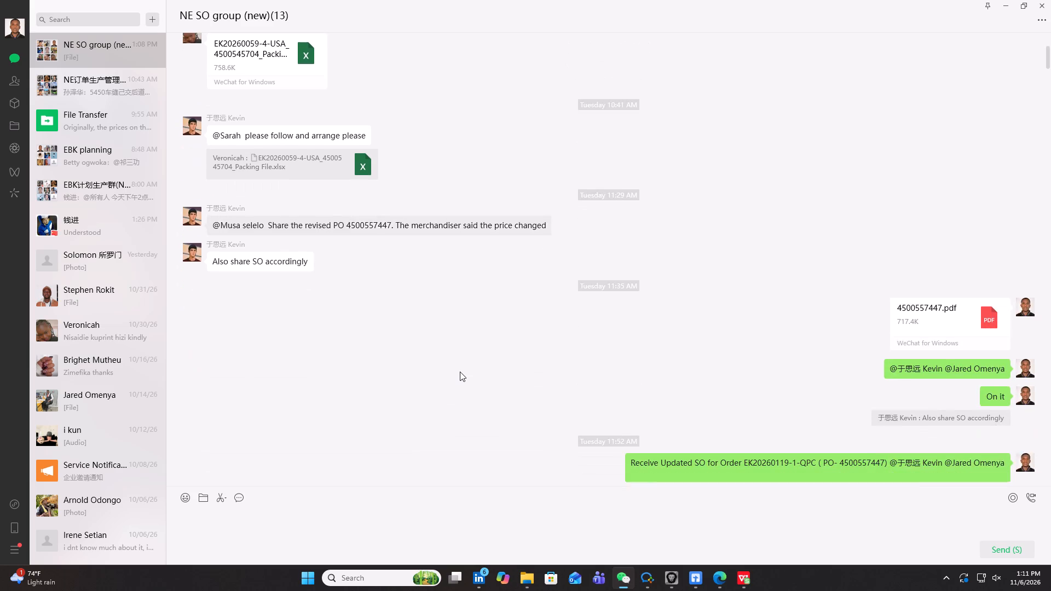
scroll(460, 372, "down", 5)
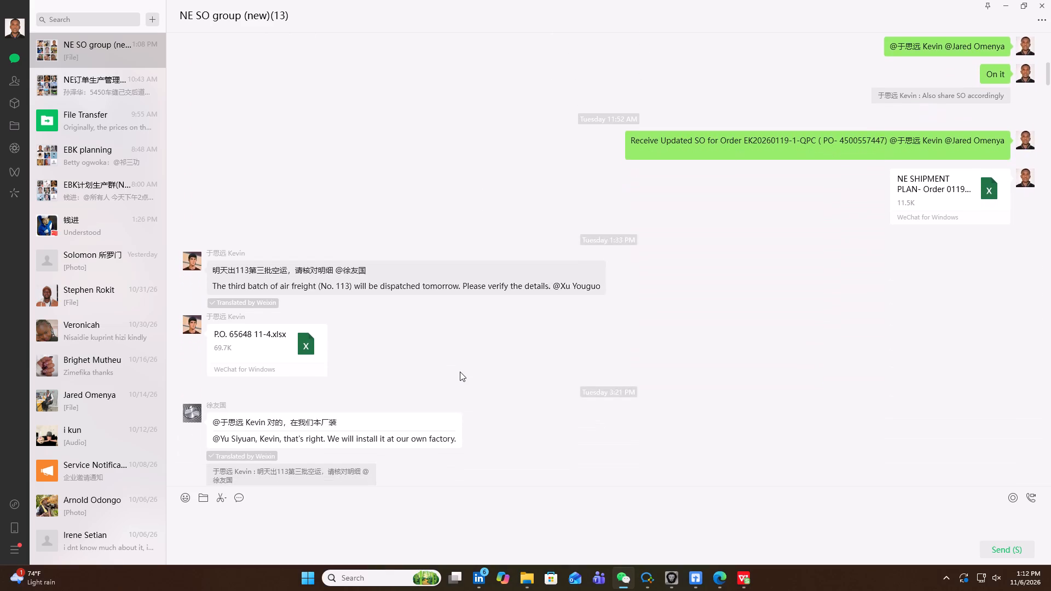
scroll(460, 372, "down", 11)
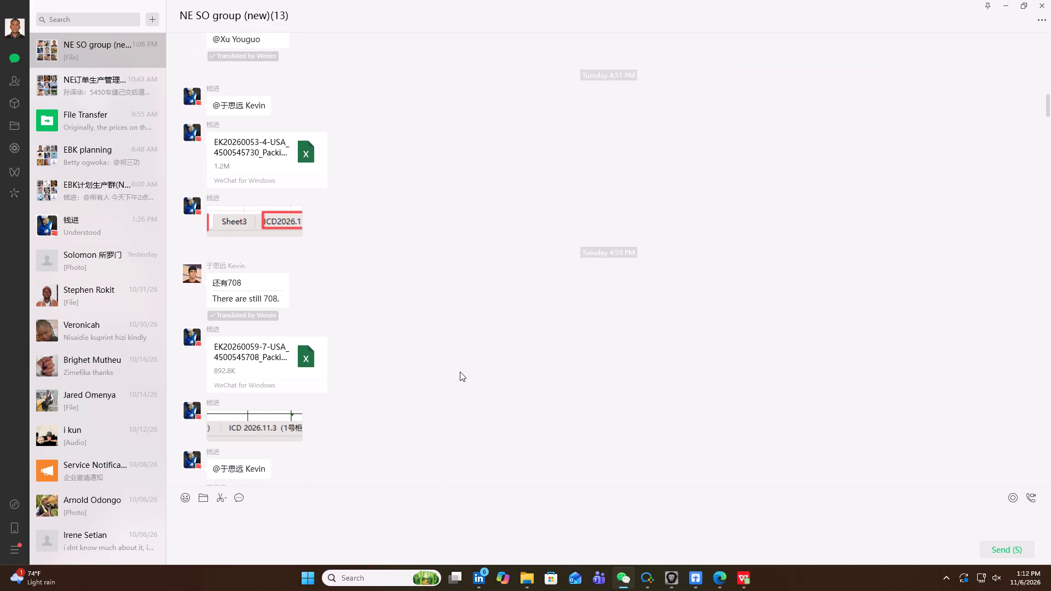
scroll(460, 372, "down", 3)
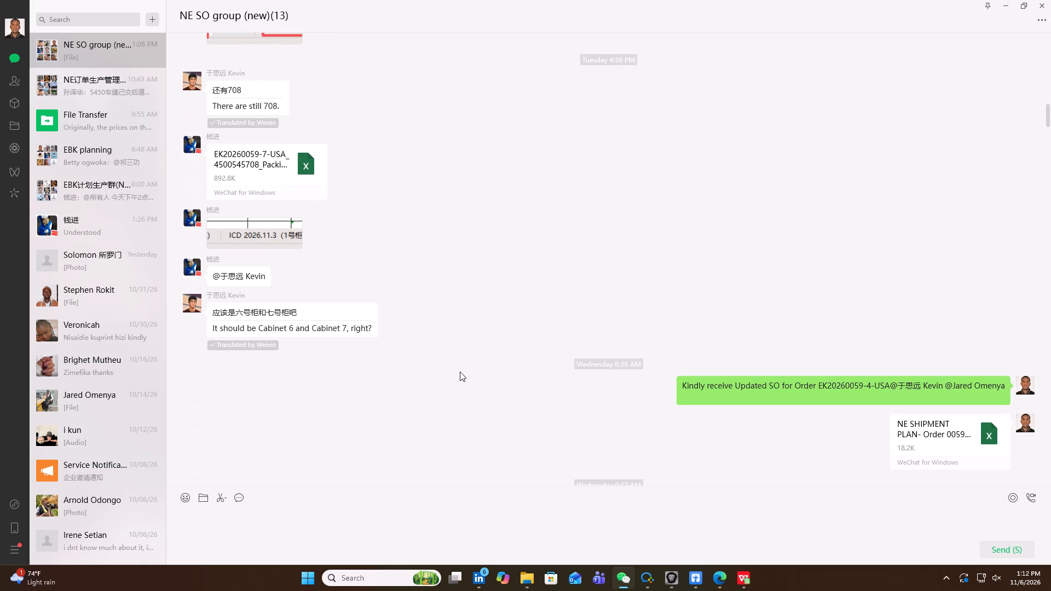
Review the group history from Tuesday afternoon back to the 10-30-26 loading plan and updated 0059-4-USA packing list.
scroll(494, 364, "up", 6)
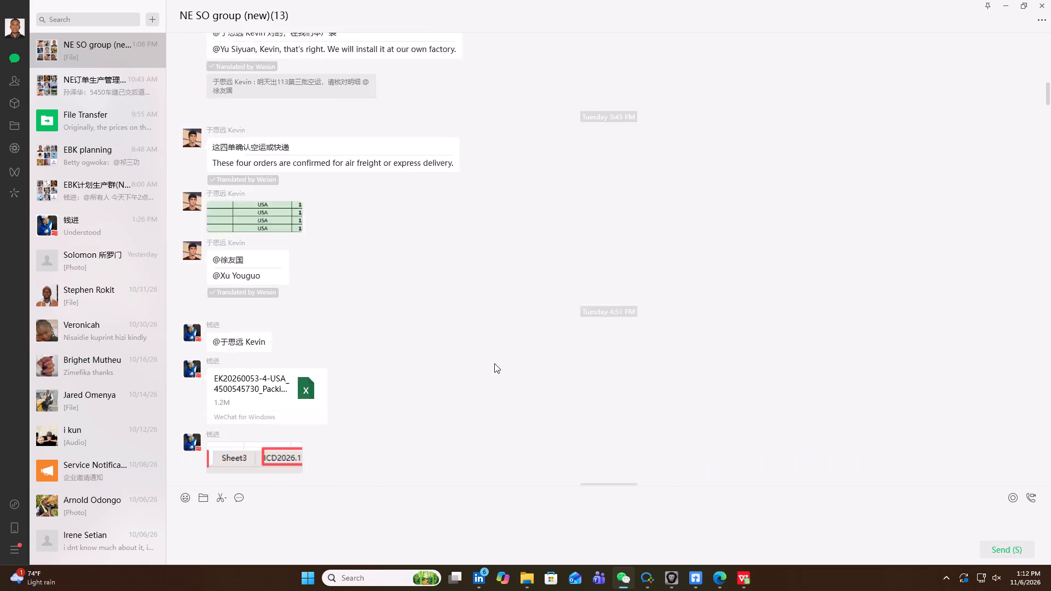
scroll(494, 363, "up", 13)
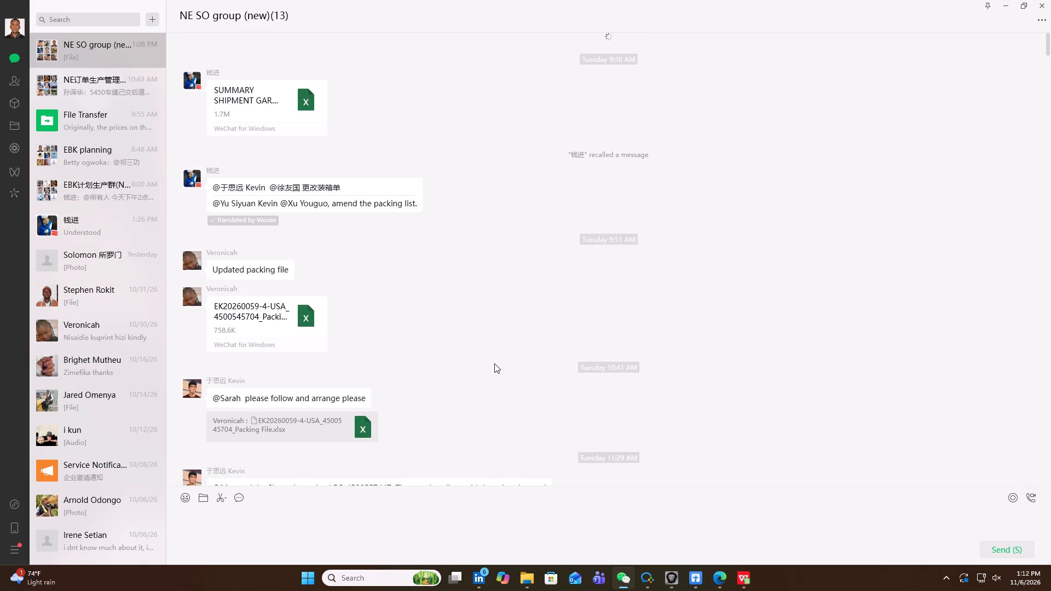
scroll(494, 363, "up", 9)
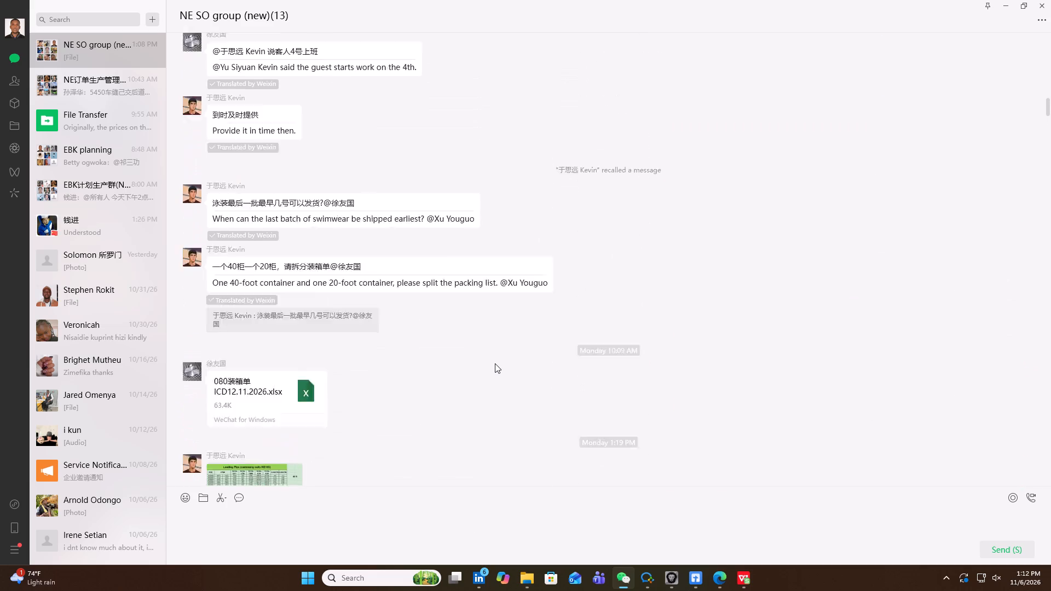
scroll(495, 363, "up", 8)
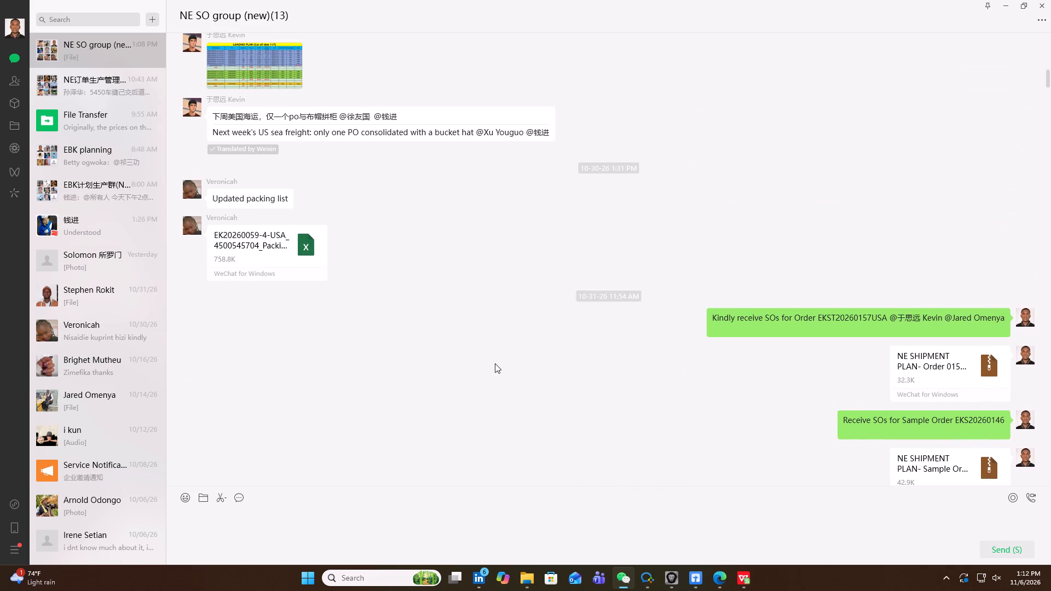
scroll(495, 363, "up", 1)
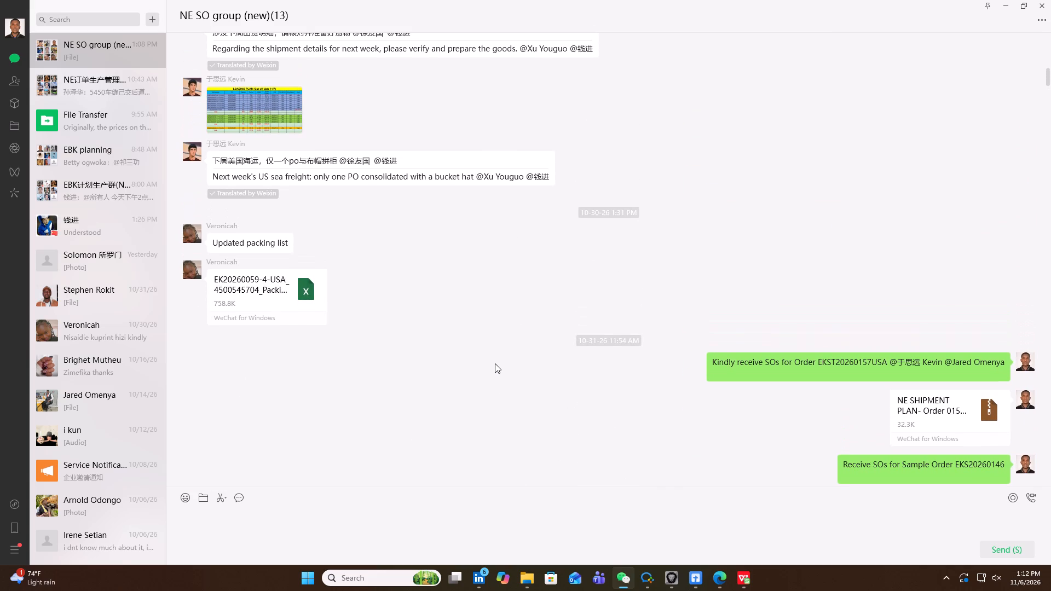
Check the messages forward from the 10-31-26 SOs, through Monday's 146-6 and 086 packing list requests, to Tuesday morning's packing list amendment.
scroll(495, 363, "down", 9)
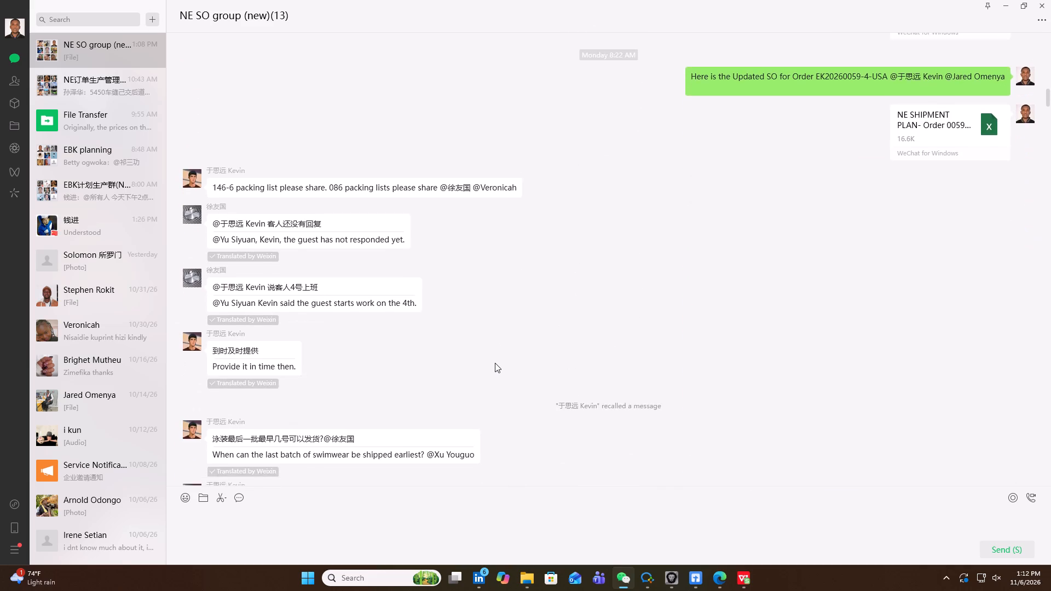
scroll(495, 363, "down", 9)
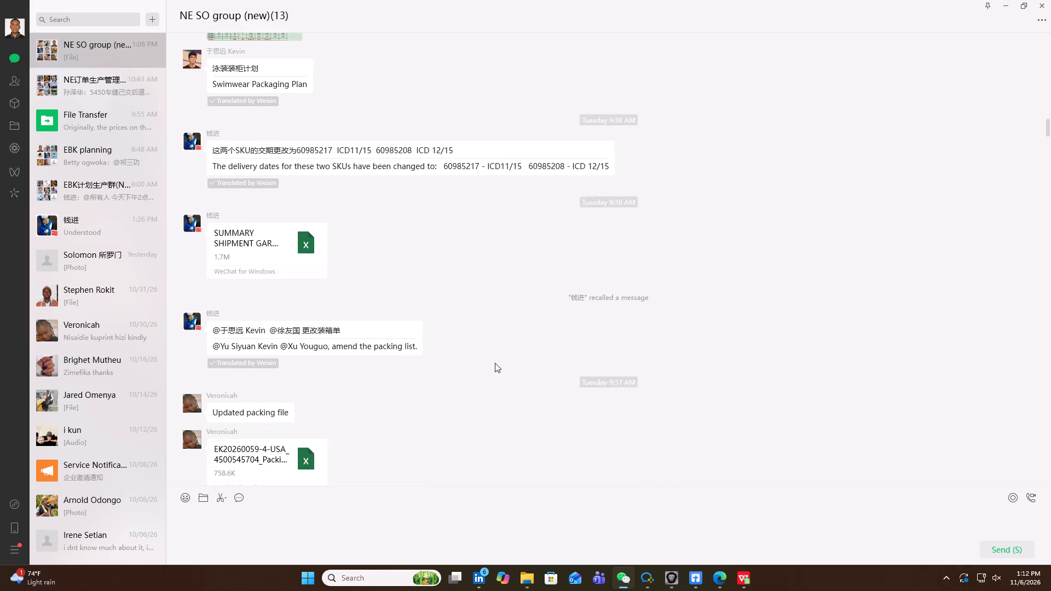
scroll(495, 363, "down", 2)
Recheck the history from Tuesday's SKU delivery date changes back to the 10-30-26 packing list amendment and next week's shipment details.
scroll(495, 362, "up", 6)
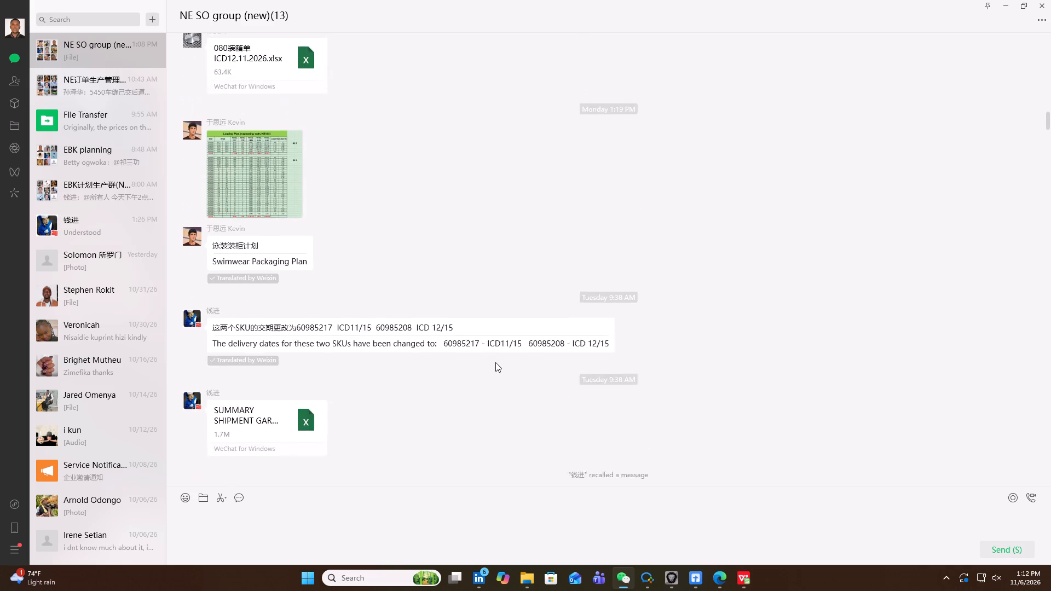
scroll(495, 362, "up", 3)
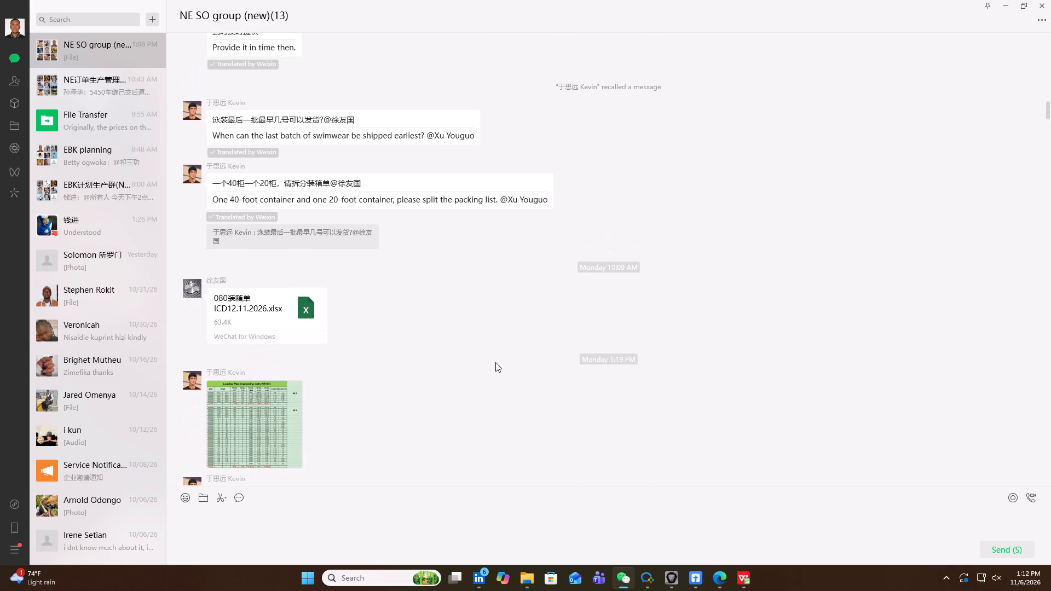
scroll(495, 362, "up", 4)
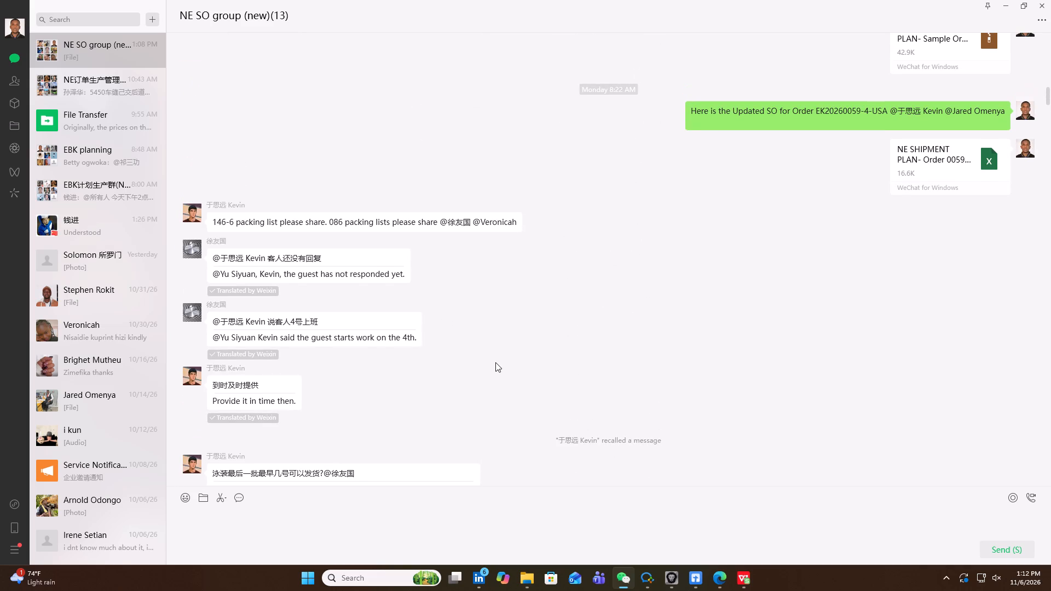
scroll(495, 362, "up", 3)
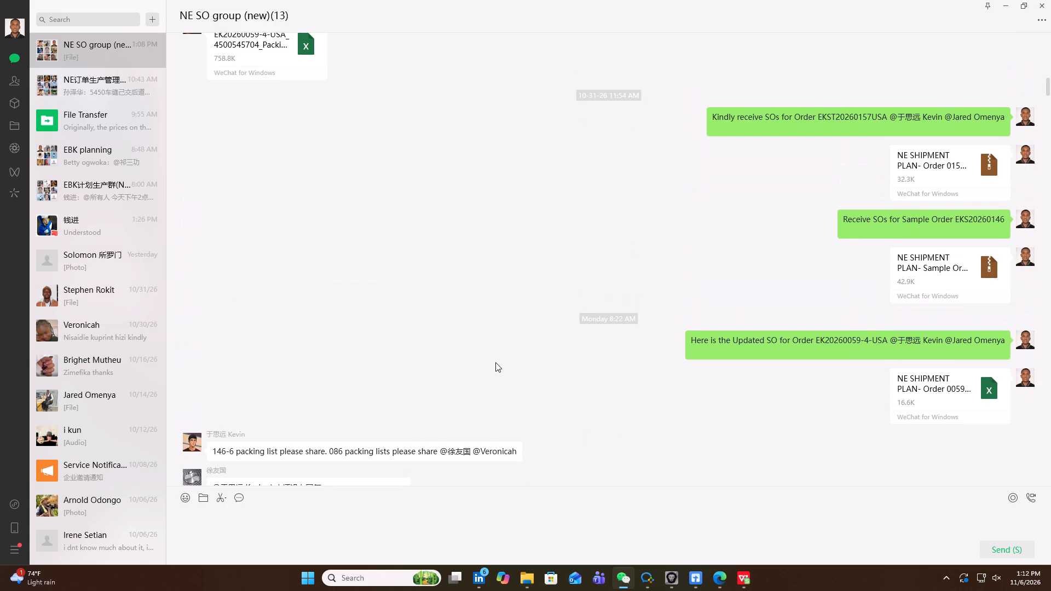
scroll(495, 362, "up", 4)
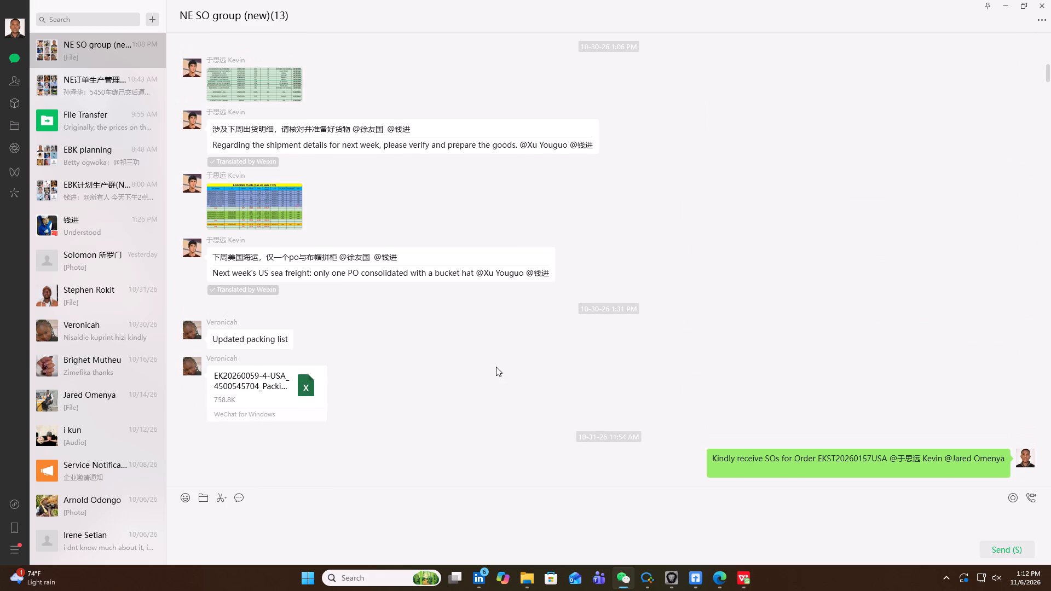
scroll(496, 367, "up", 2)
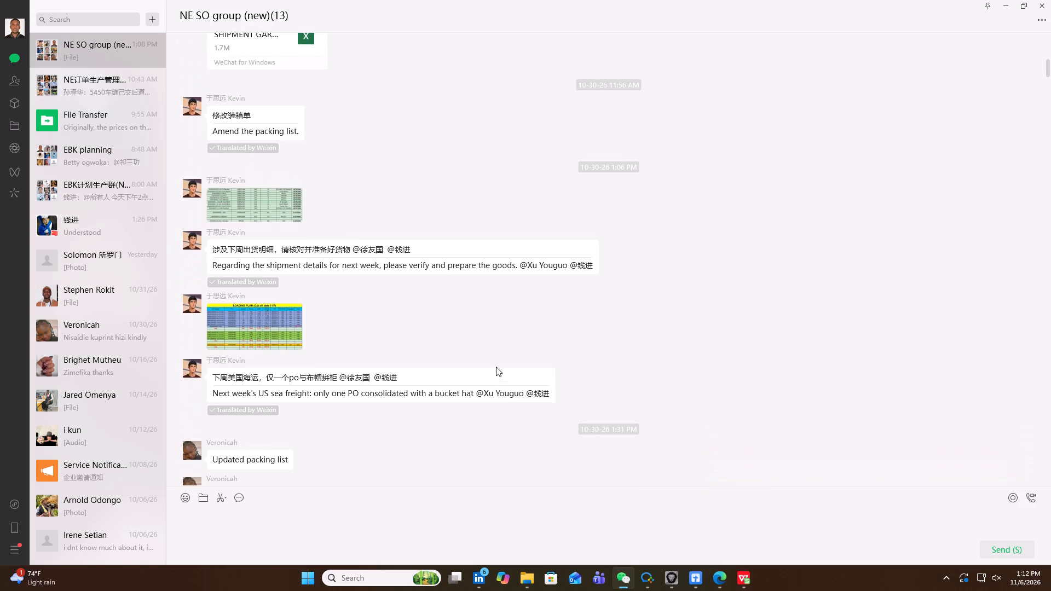
Reread the messages from the 10-30-26 loading plan forward to Monday's 080 packing list and Tuesday morning's shipment summary file.
scroll(496, 367, "down", 4)
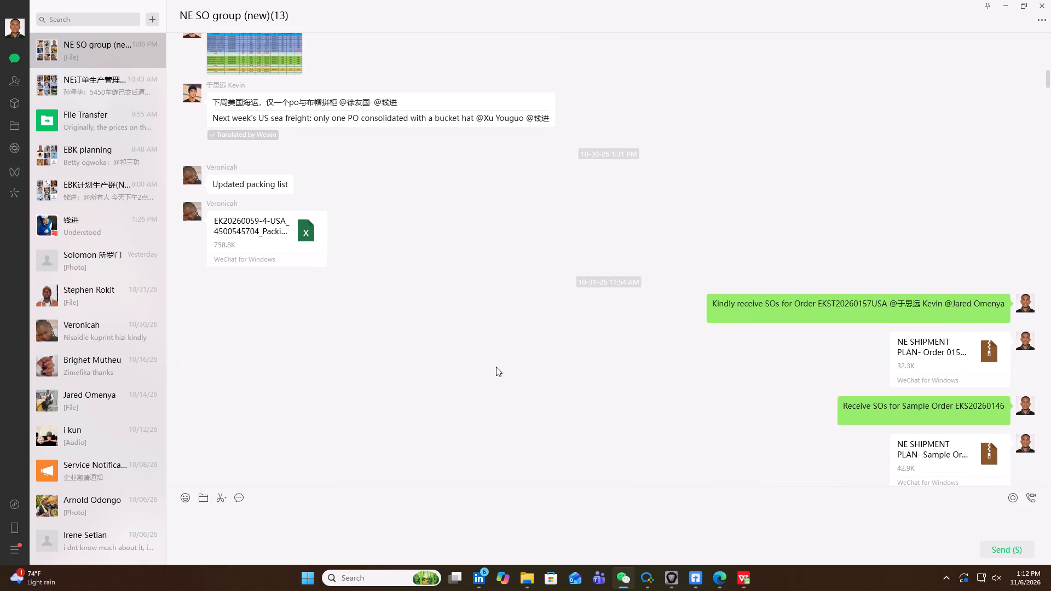
scroll(496, 367, "down", 3)
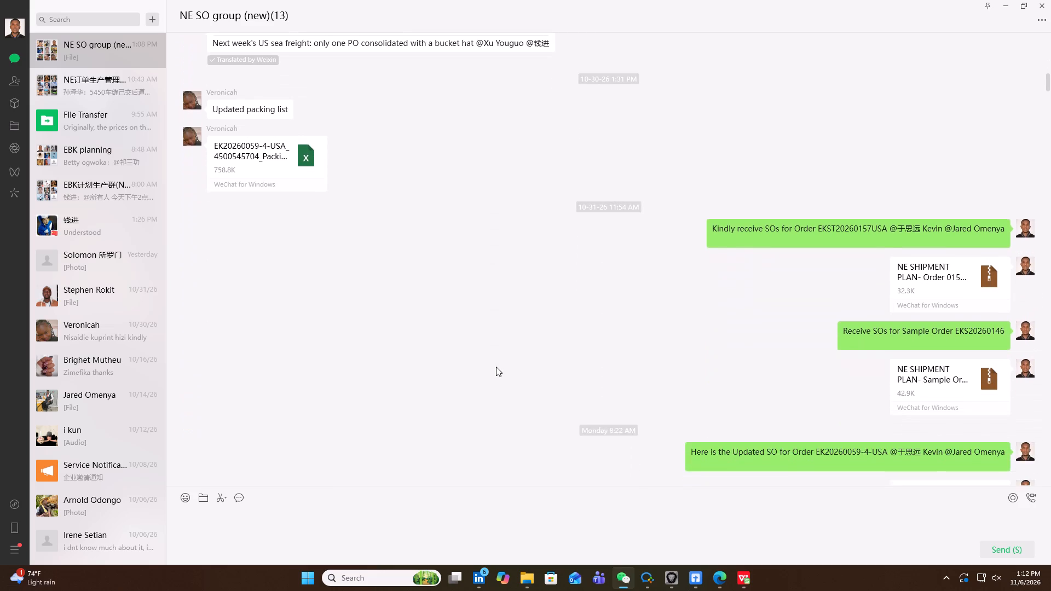
scroll(496, 367, "down", 7)
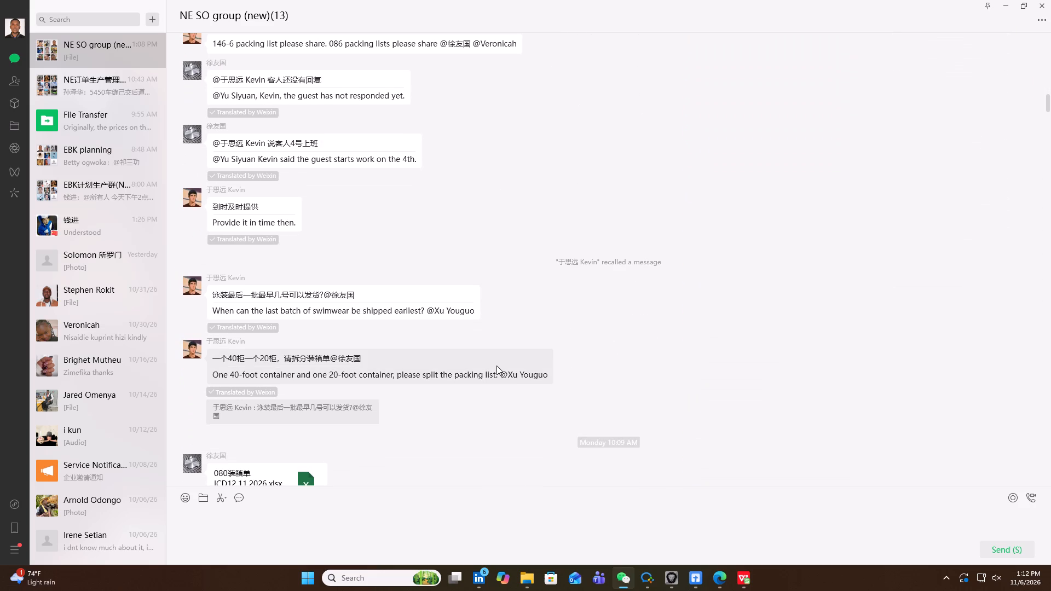
scroll(496, 366, "down", 1)
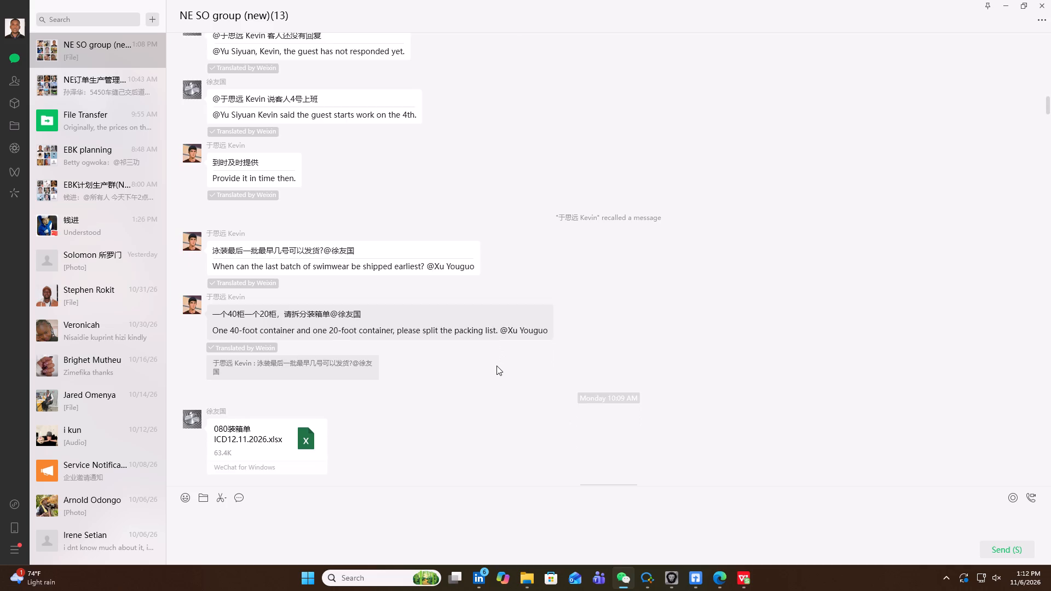
scroll(496, 366, "down", 3)
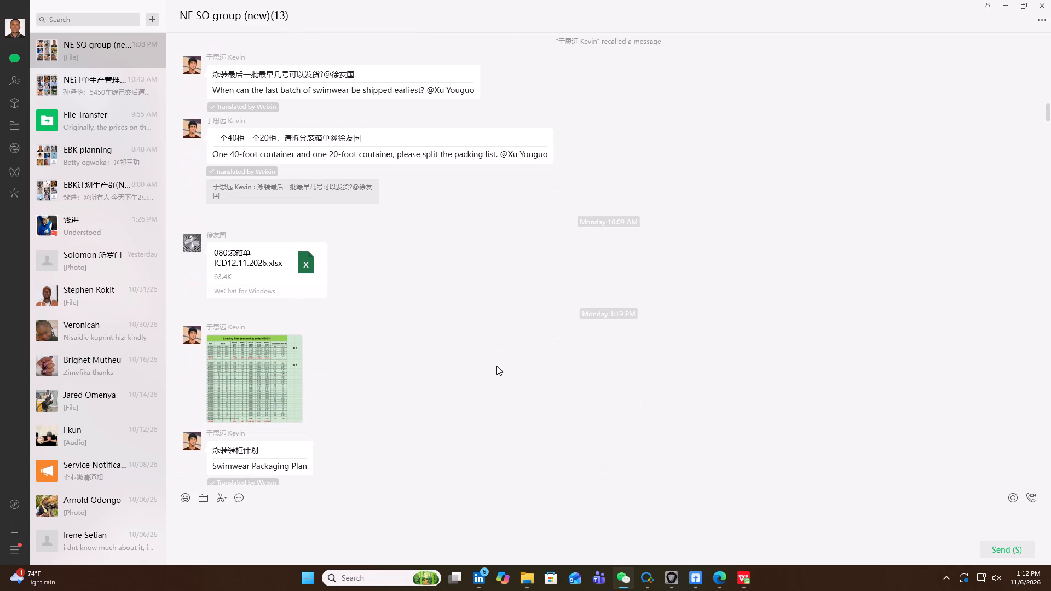
scroll(496, 366, "down", 4)
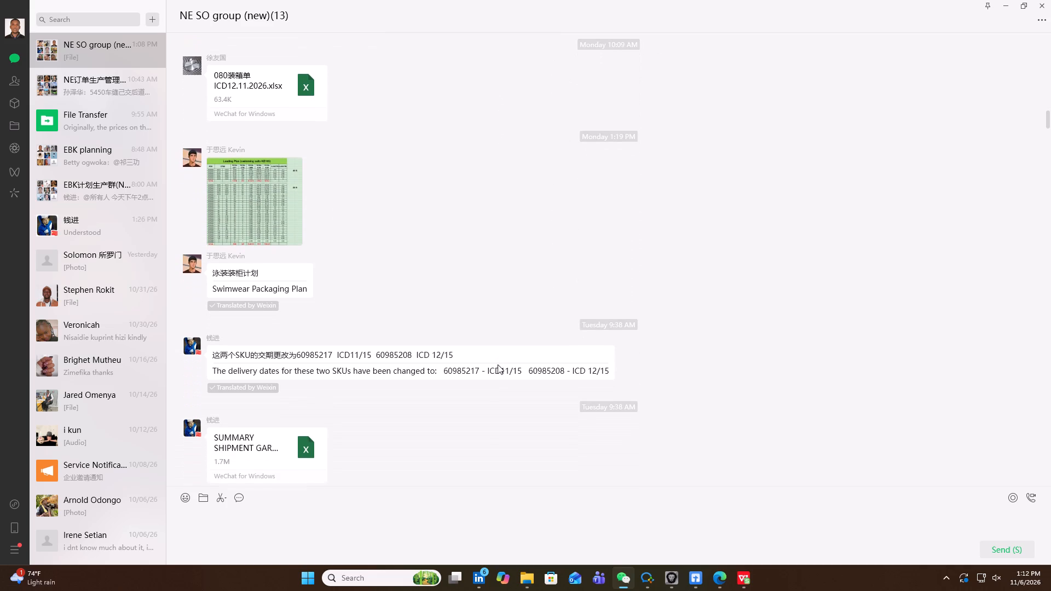
scroll(498, 364, "down", 1)
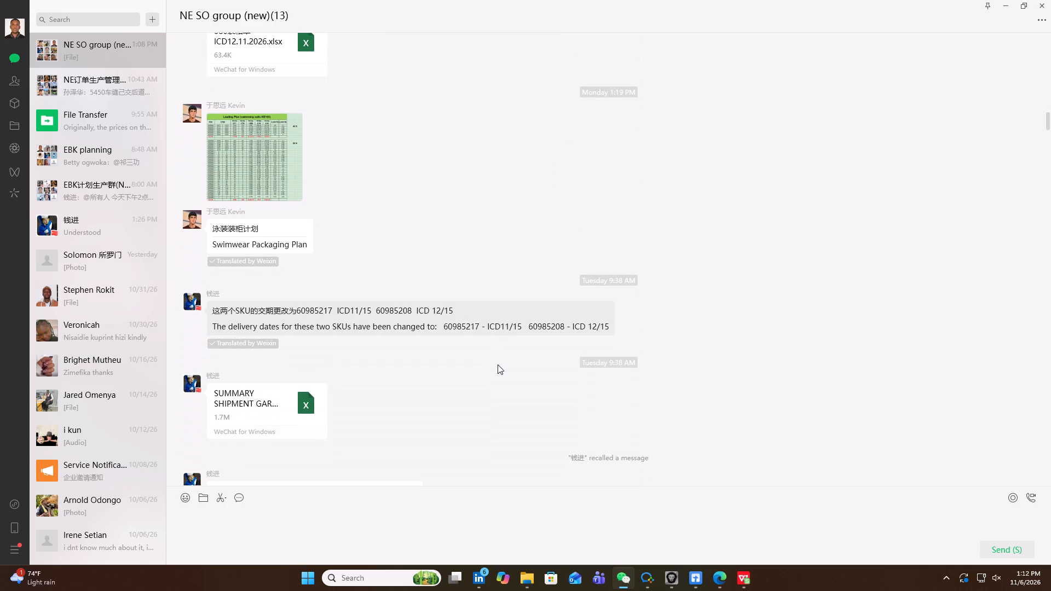
scroll(498, 364, "down", 3)
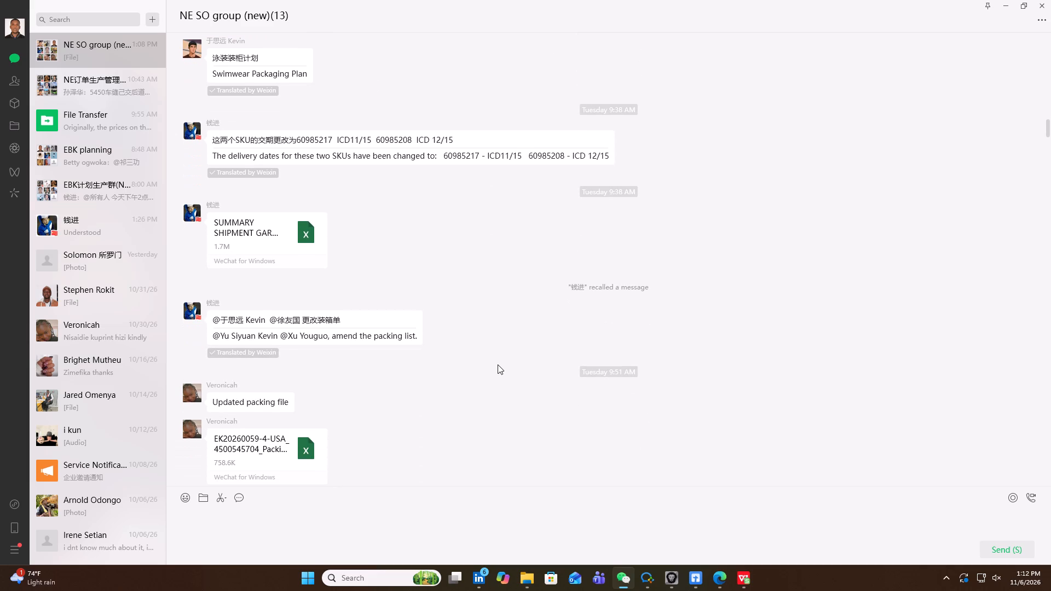
scroll(498, 364, "down", 1)
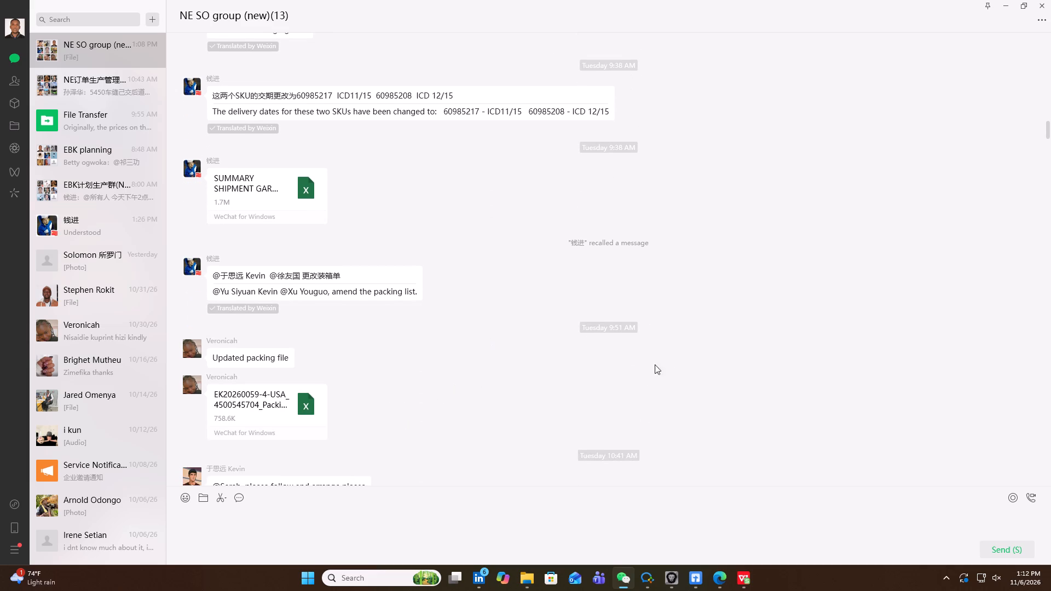
left_click(270, 185)
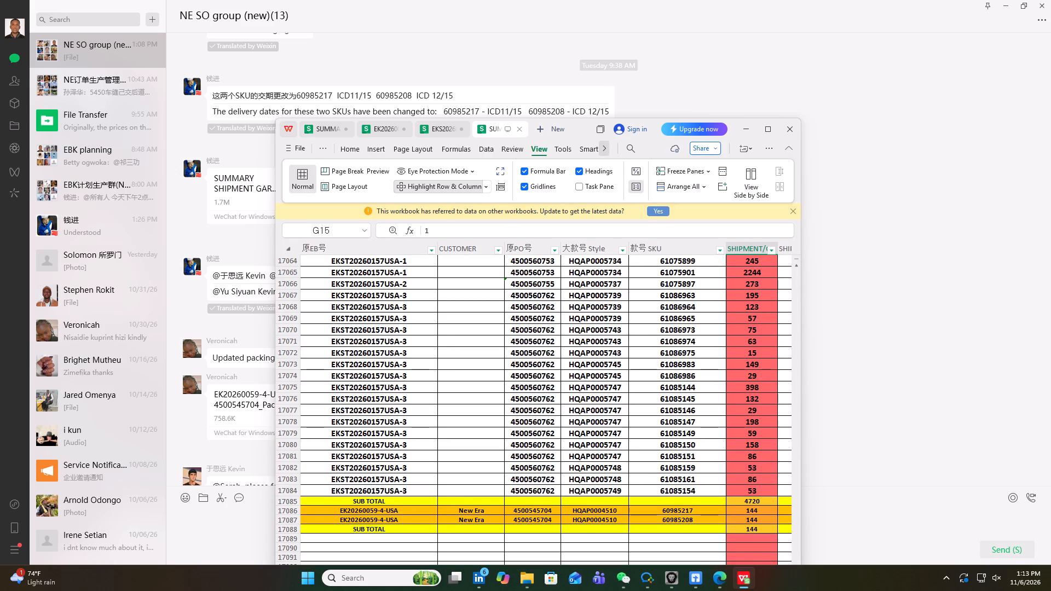
scroll(539, 358, "down", 2)
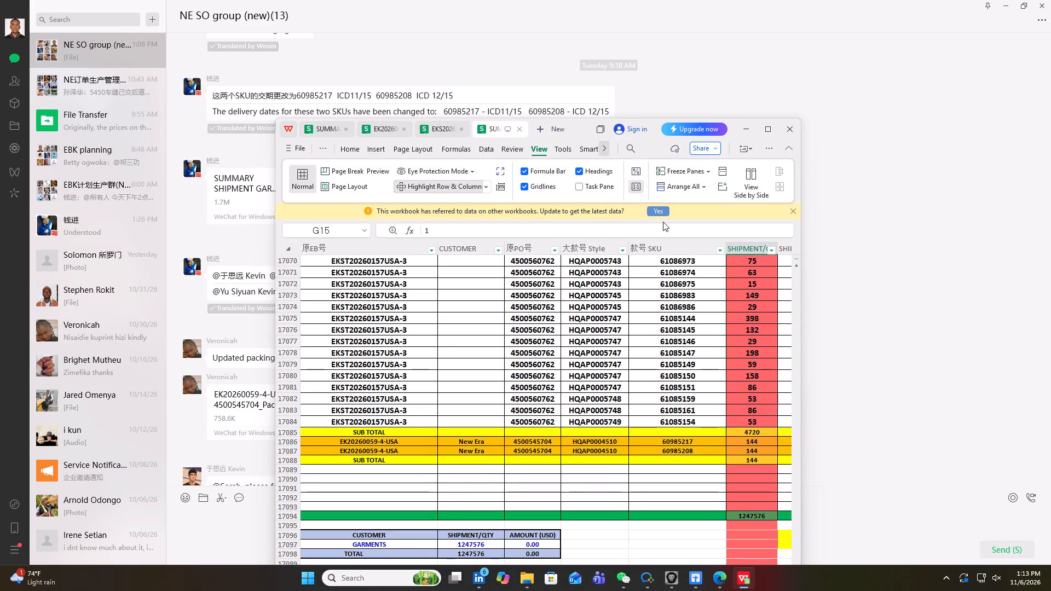
left_click(743, 123)
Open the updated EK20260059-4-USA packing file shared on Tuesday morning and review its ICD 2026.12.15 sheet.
left_click(230, 409)
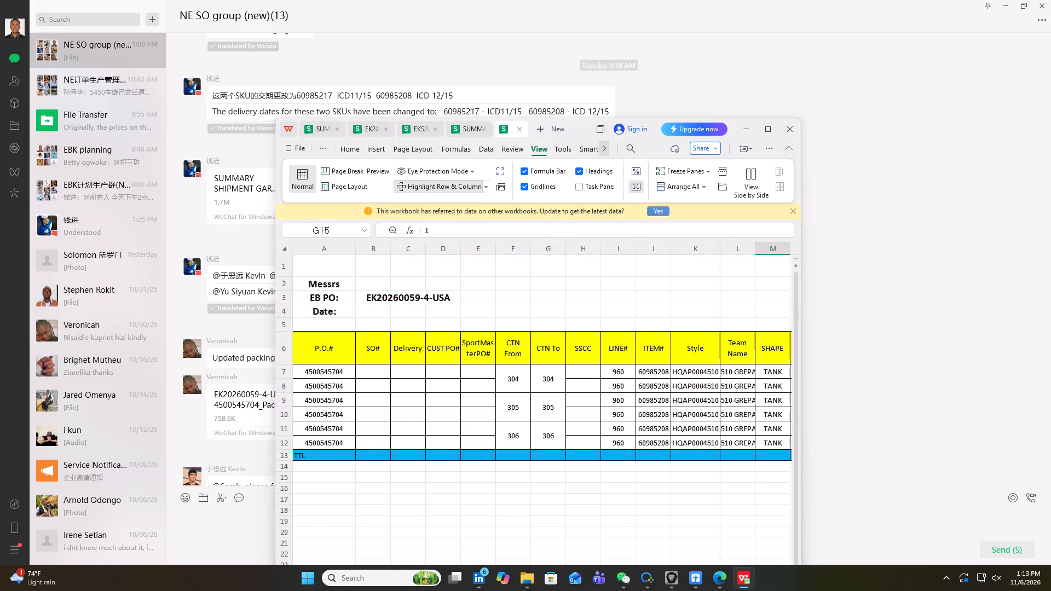
left_click(777, 135)
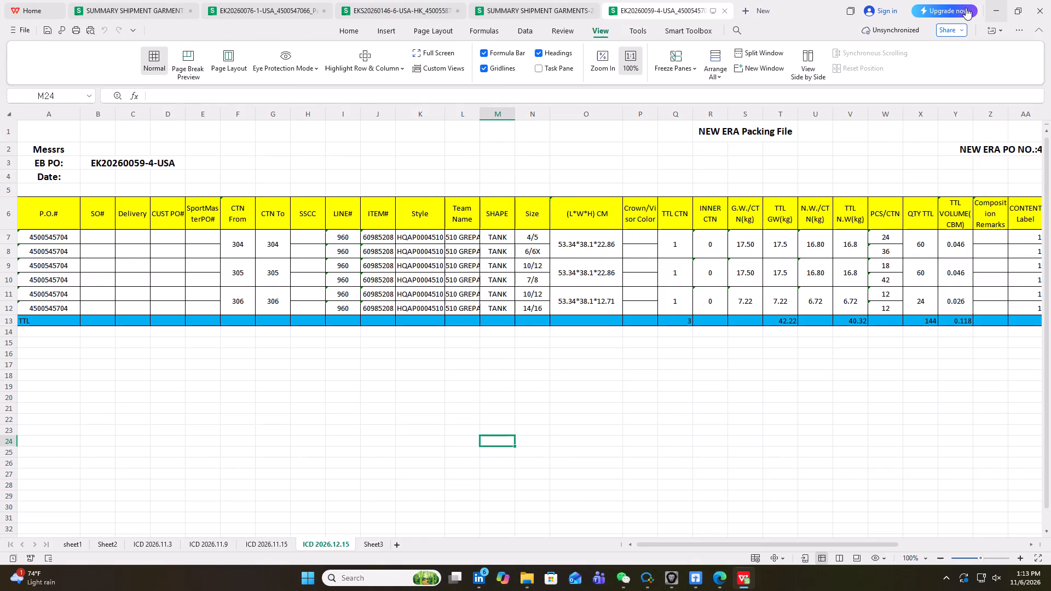
left_click(1006, 9)
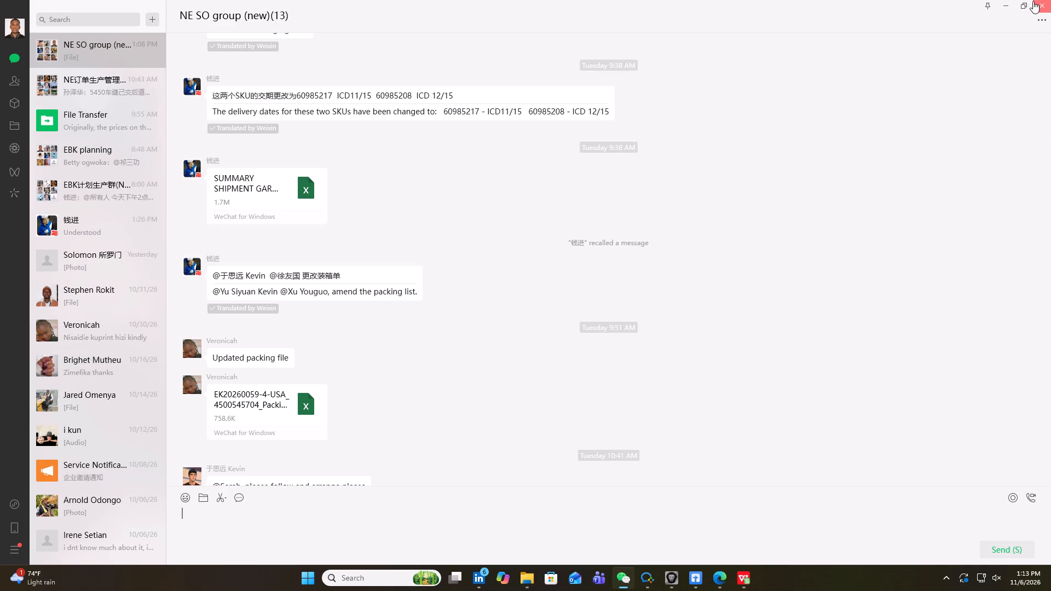
Move the order 0146-6-USA-HK shipment plan file from the desktop into the folder "NE SHIPMENT PLAN- Sample Order EKS20260146".
left_click(1011, 2)
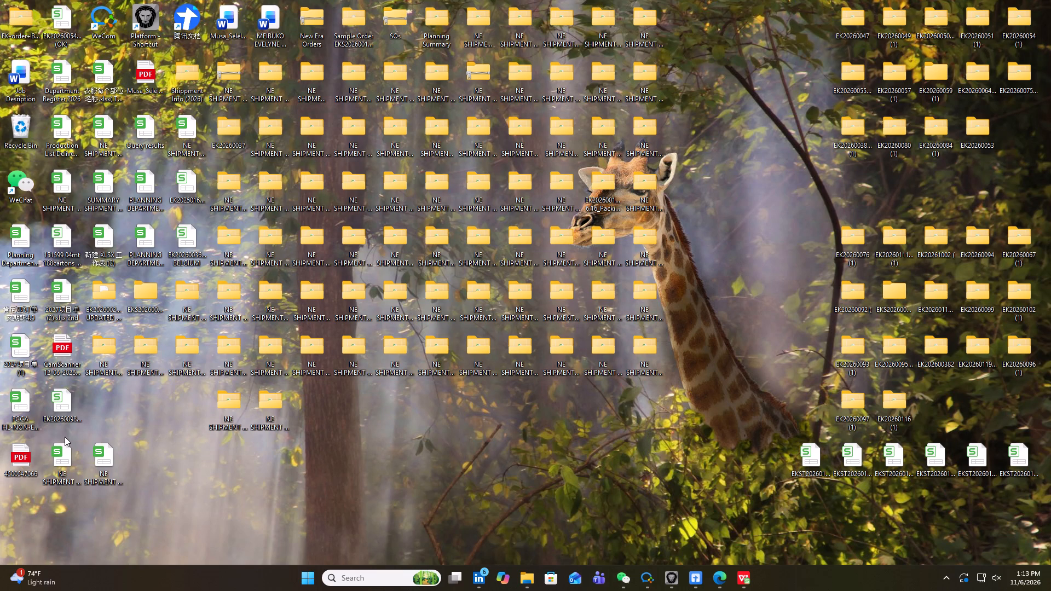
left_click(338, 480)
right_click(338, 480)
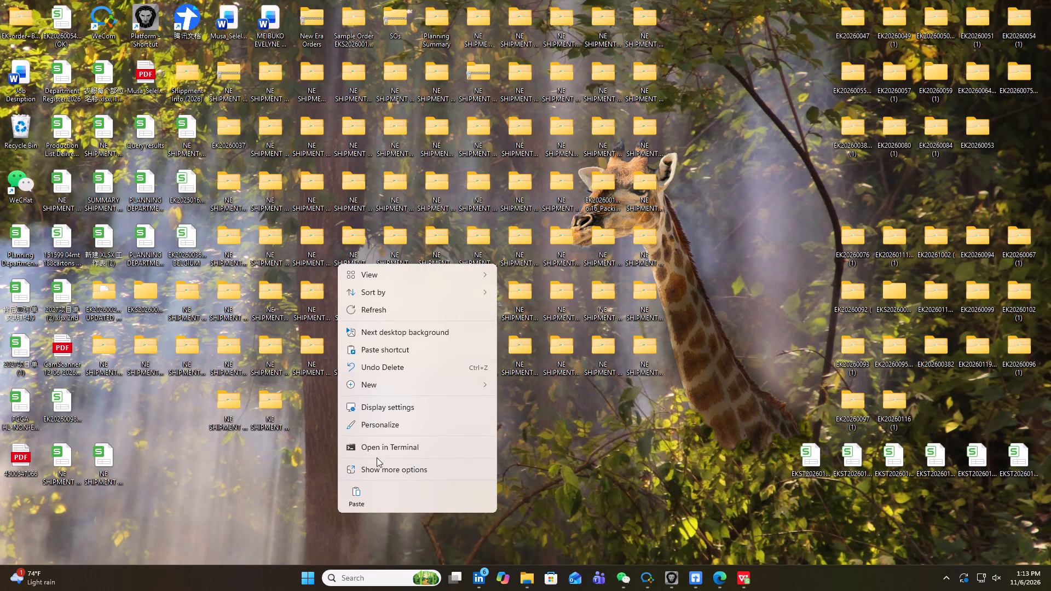
left_click(168, 502)
left_click(57, 465)
left_click(94, 462)
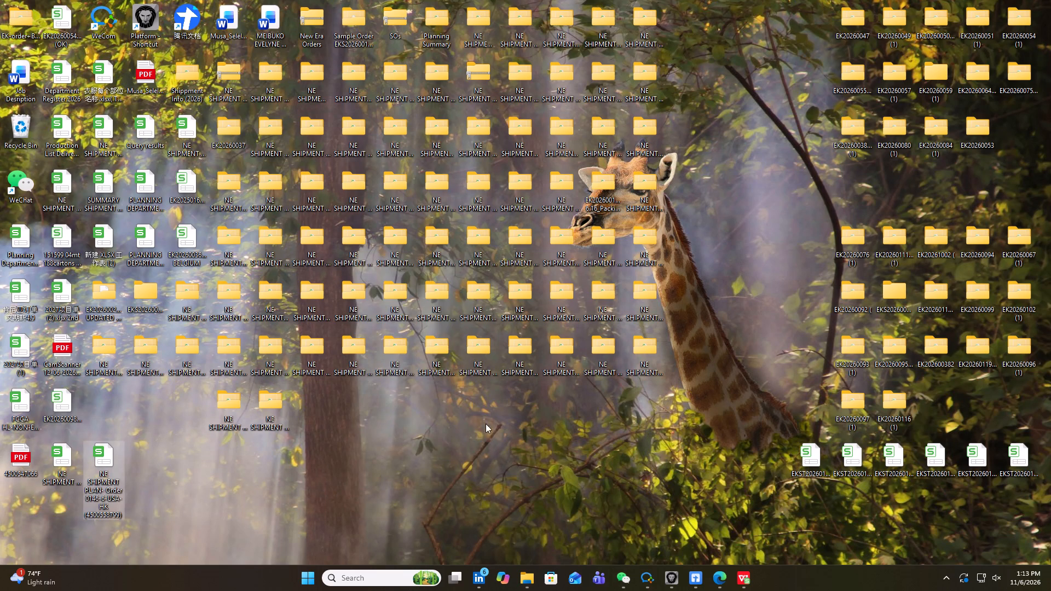
left_click(625, 346)
left_click(612, 351)
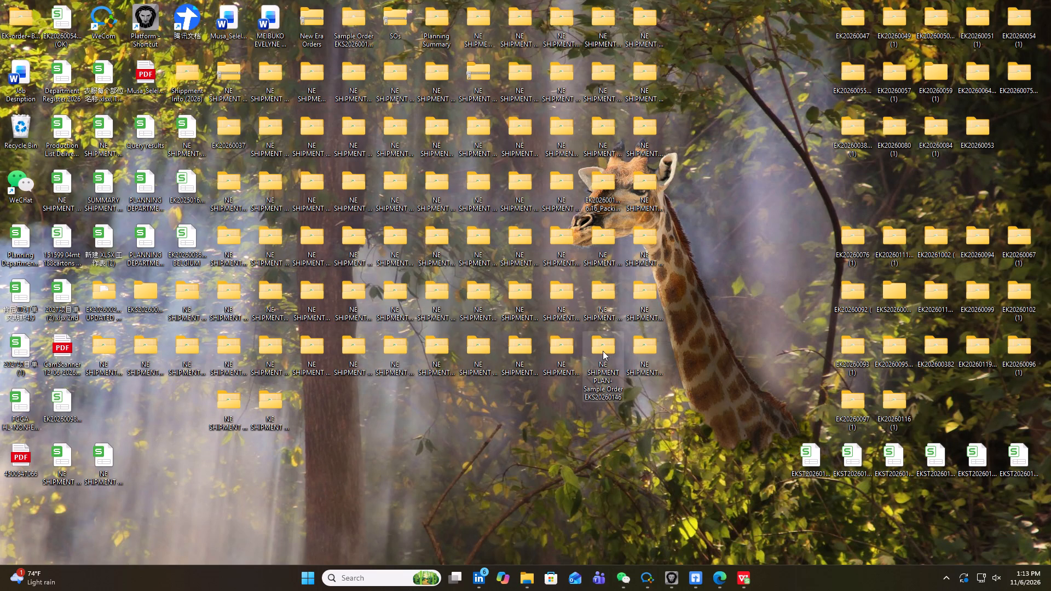
double_click(603, 351)
left_click(105, 457)
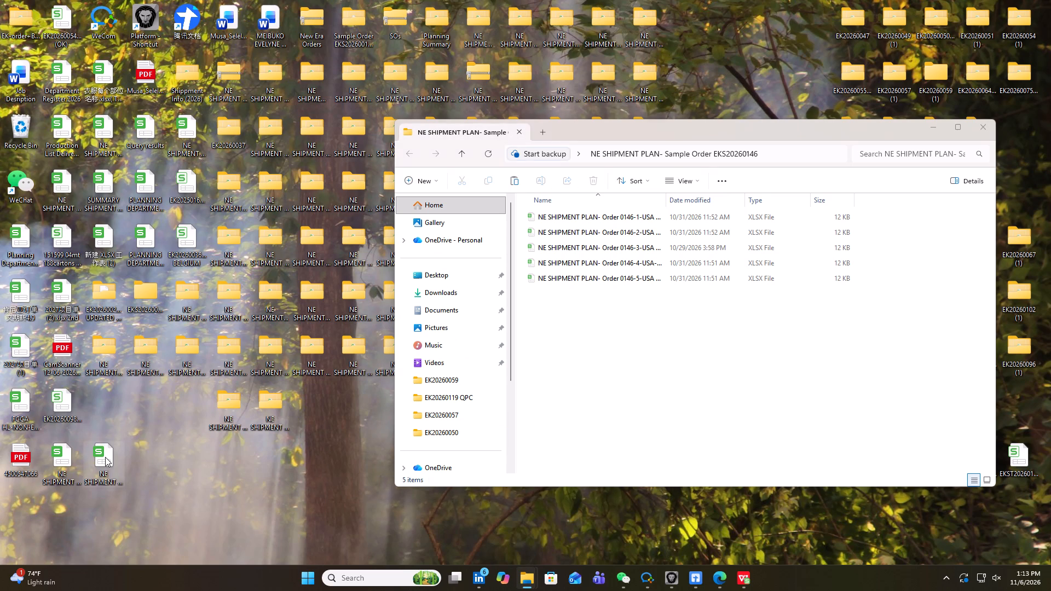
left_click_drag(101, 468, 761, 376)
left_click(940, 125)
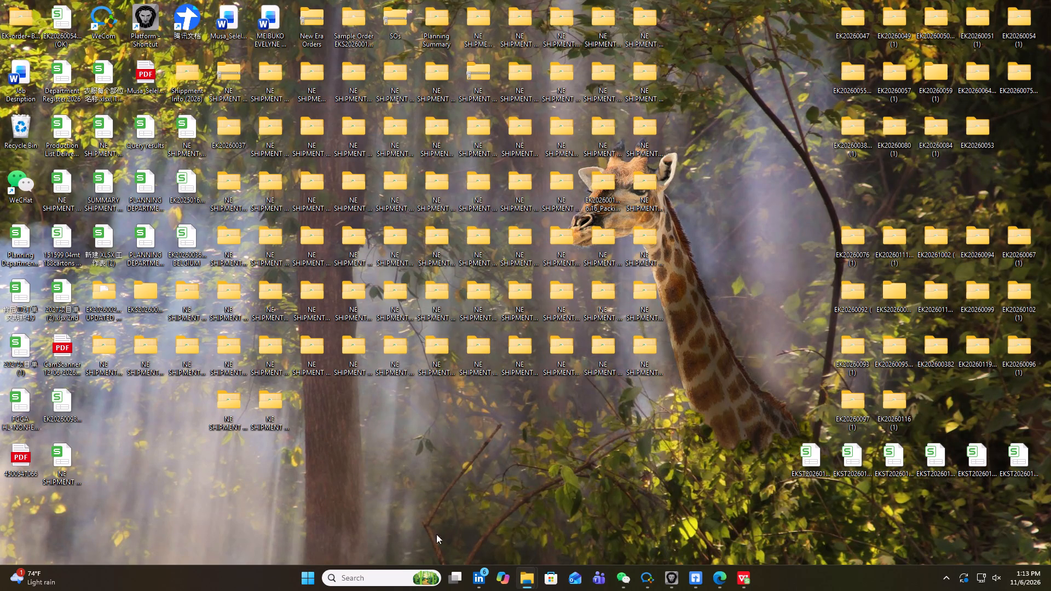
Close all open File Explorer windows: the EKS20260146 shipment plan, ELS20260146USA-PO, EK20260059 and EKS20260146USA-SMS folders.
left_click(526, 572)
left_click(677, 527)
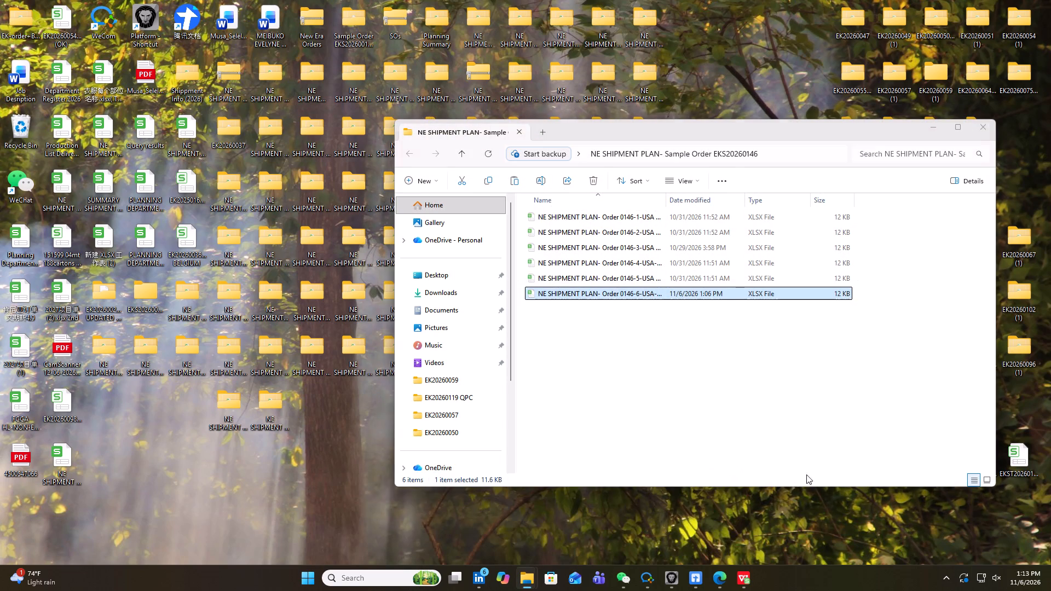
left_click(996, 129)
left_click(992, 129)
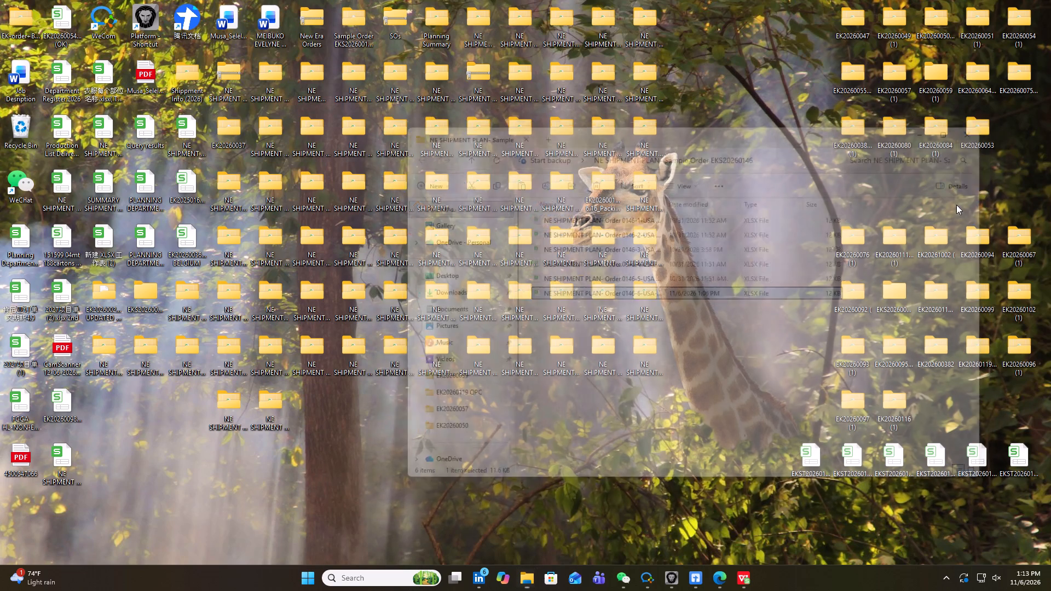
left_click(530, 575)
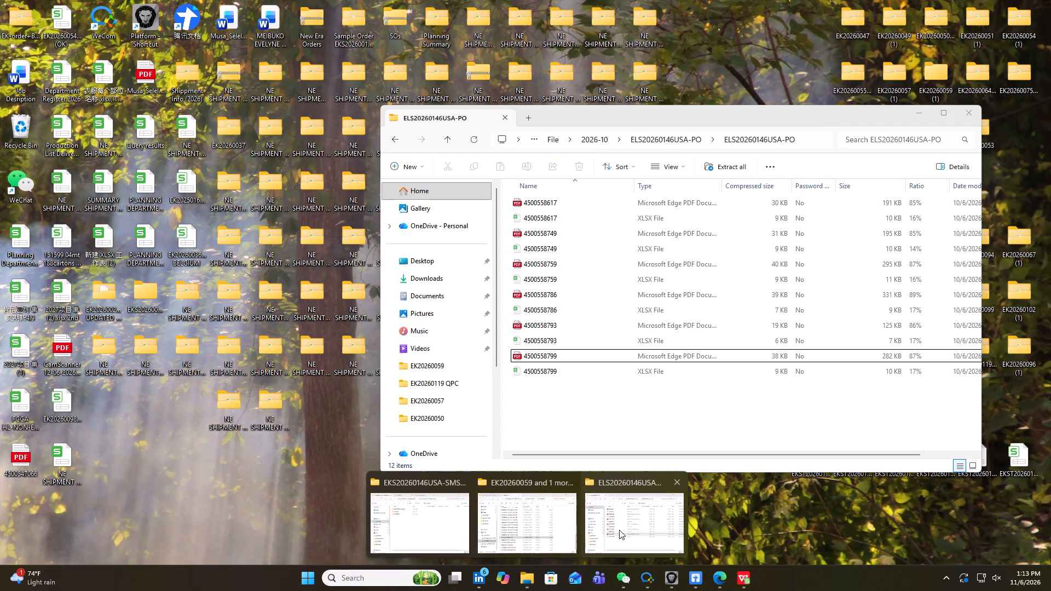
left_click(619, 530)
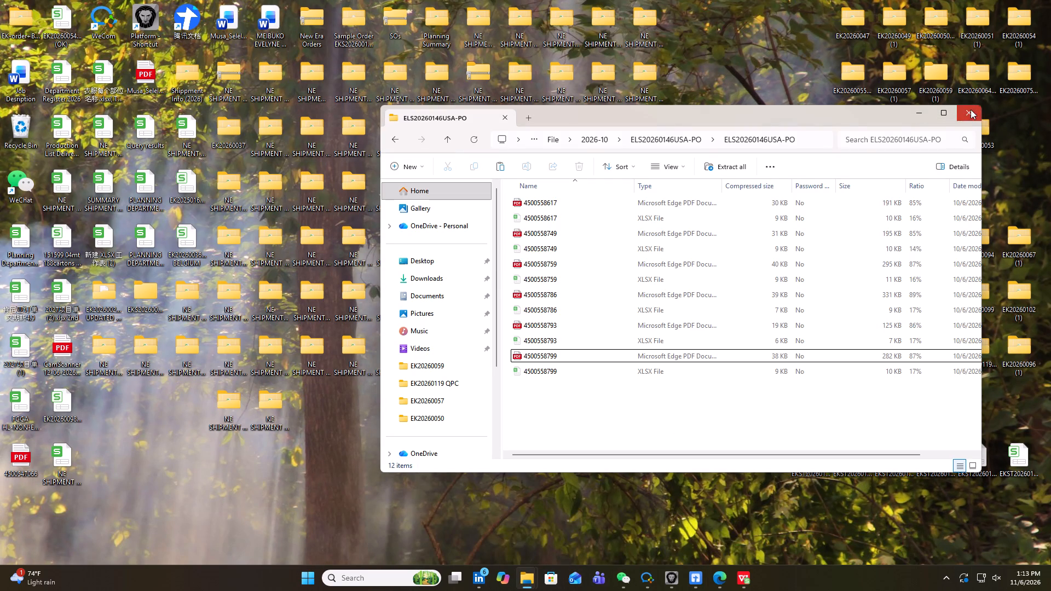
left_click(971, 109)
left_click(530, 573)
left_click(617, 528)
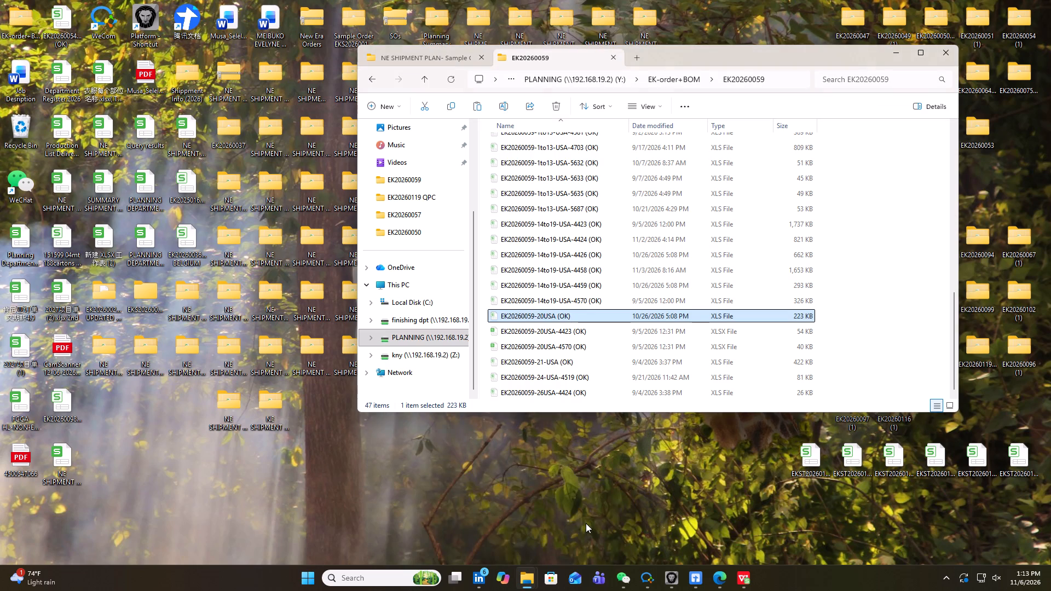
left_click(949, 57)
left_click(527, 576)
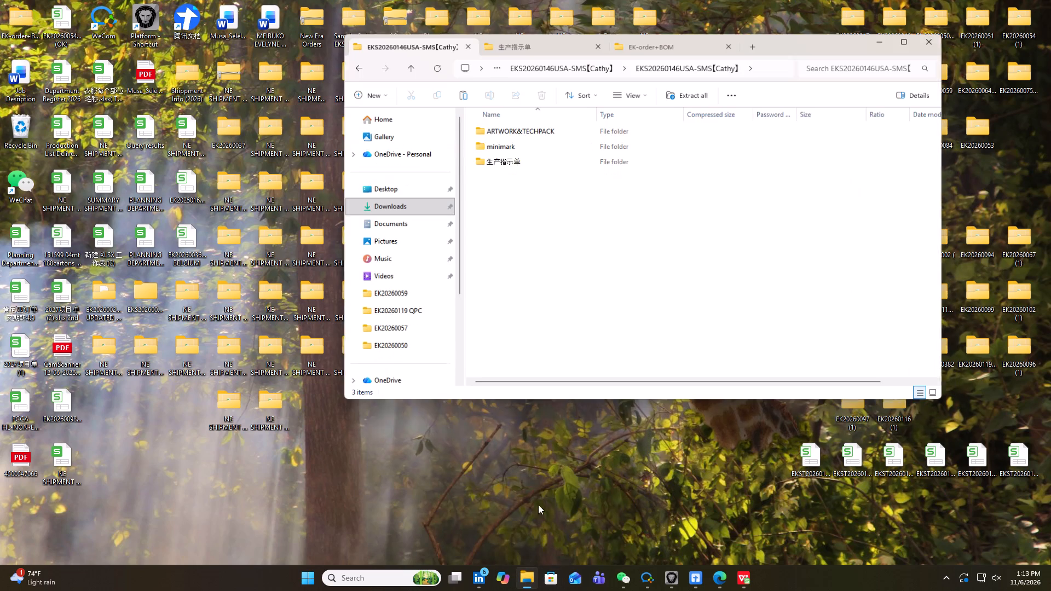
left_click(934, 44)
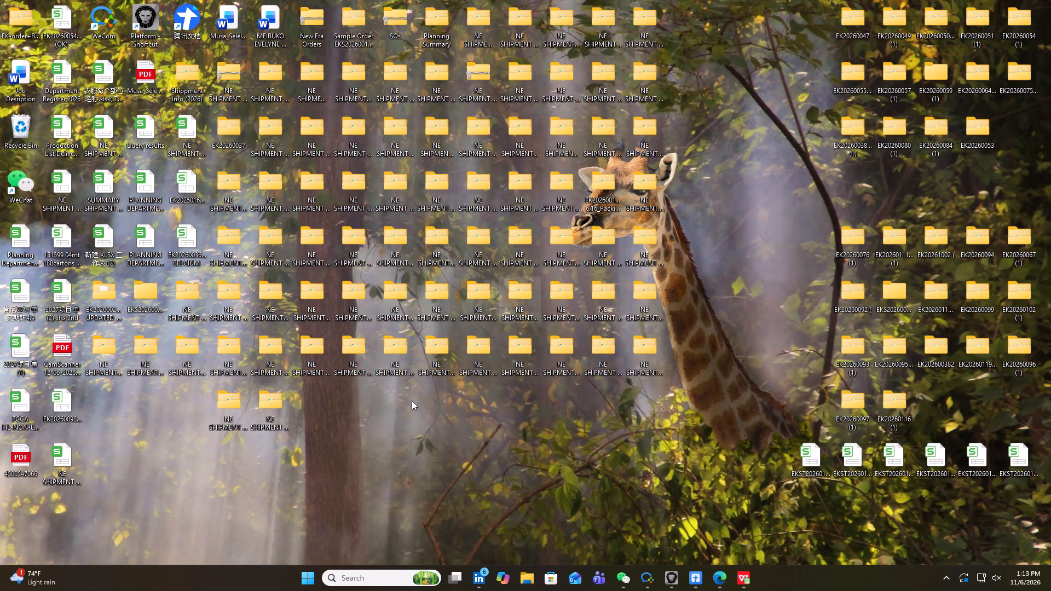
Create a desktop folder named "NE SHIPMENT PLAN- Order 0076", reusing the matching part of the 0076-1-USA shipment plan's file name.
left_click(47, 455)
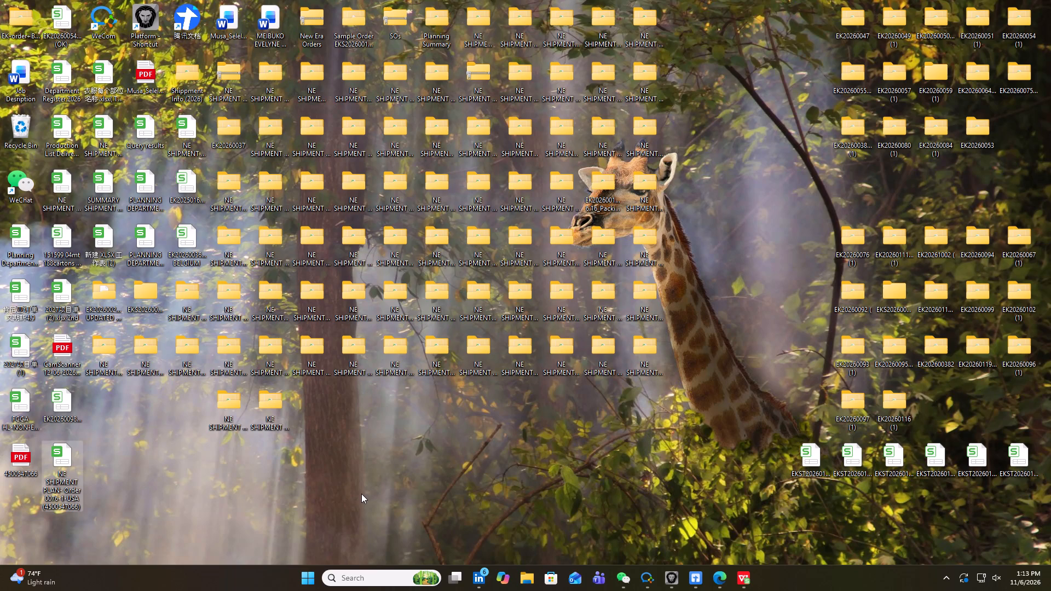
right_click(420, 477)
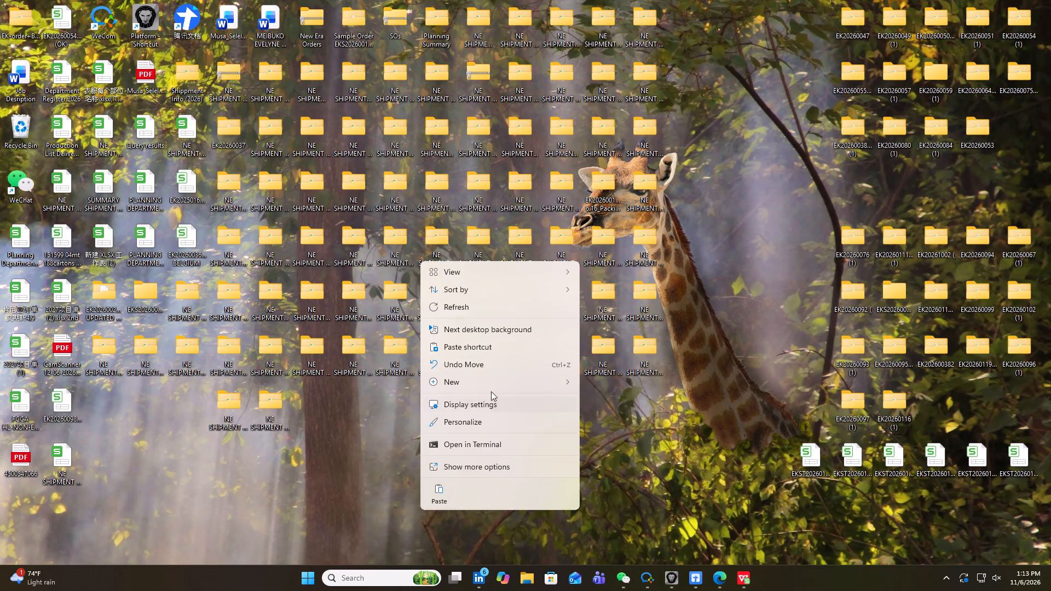
left_click(604, 385)
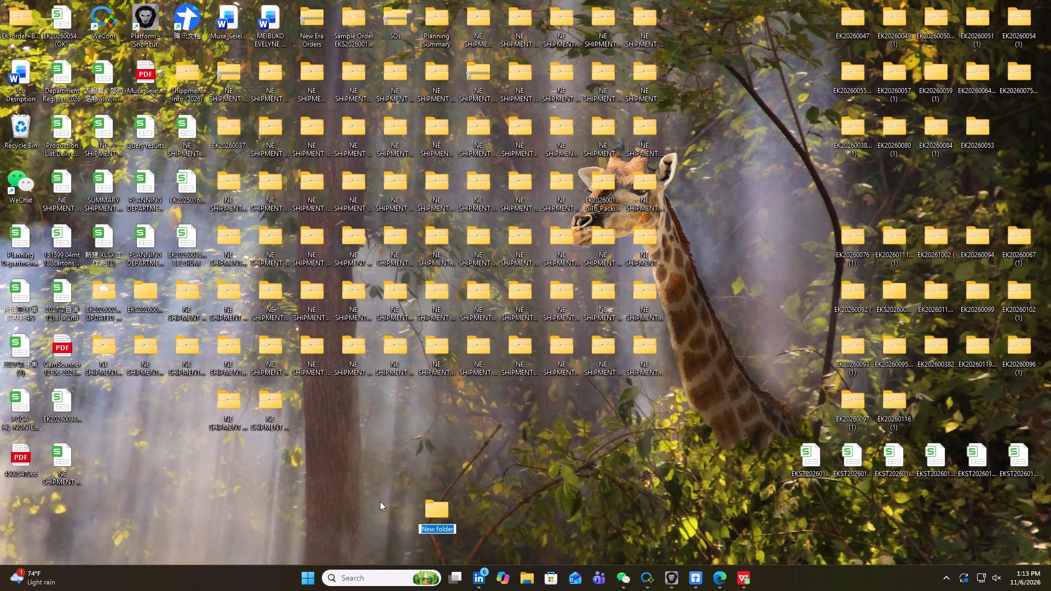
left_click(67, 466)
right_click(67, 466)
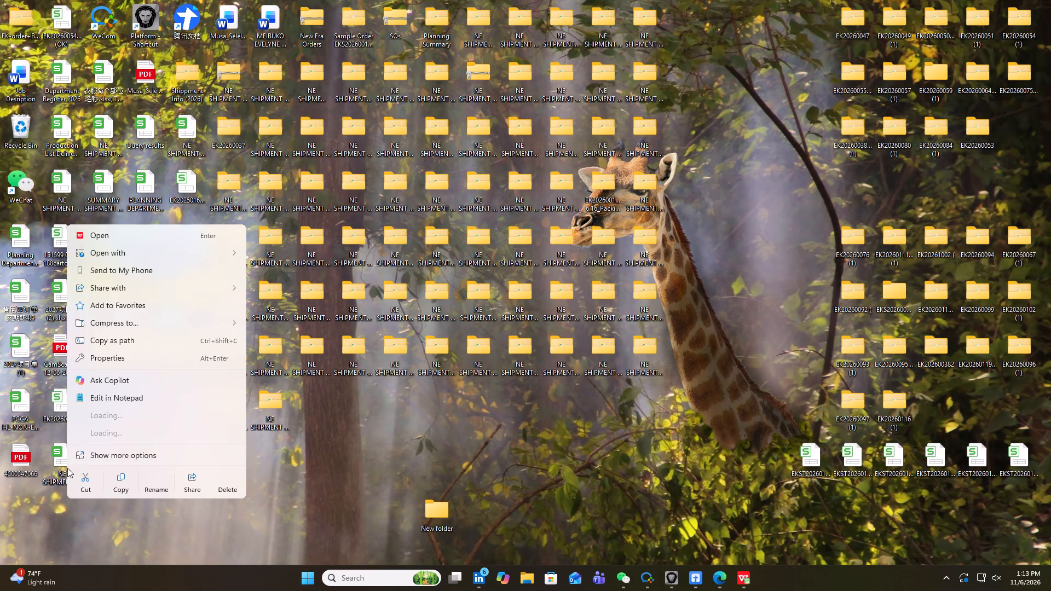
left_click(167, 474)
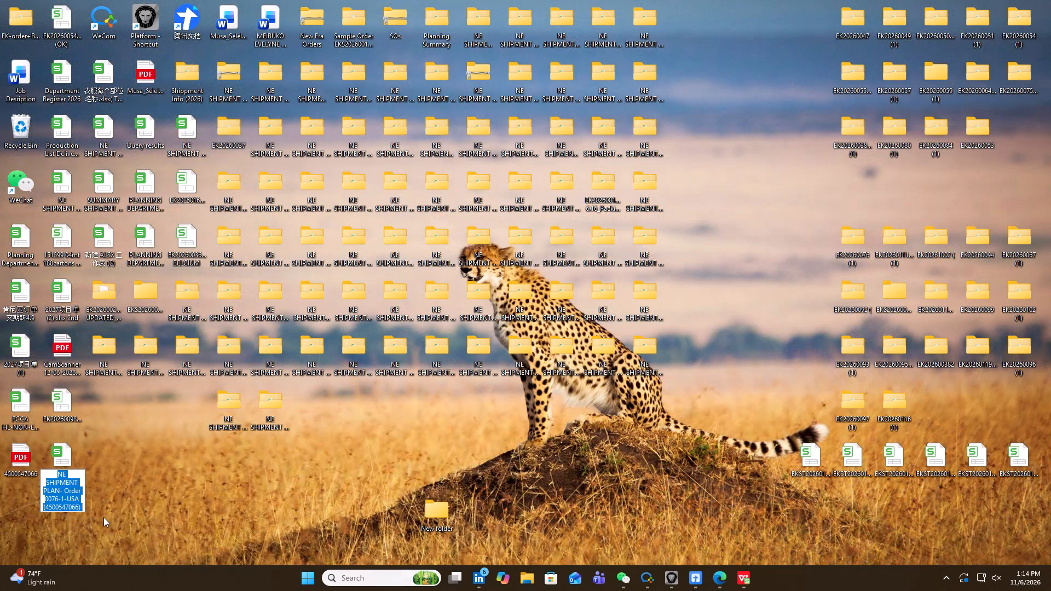
left_click_drag(59, 501, 37, 480)
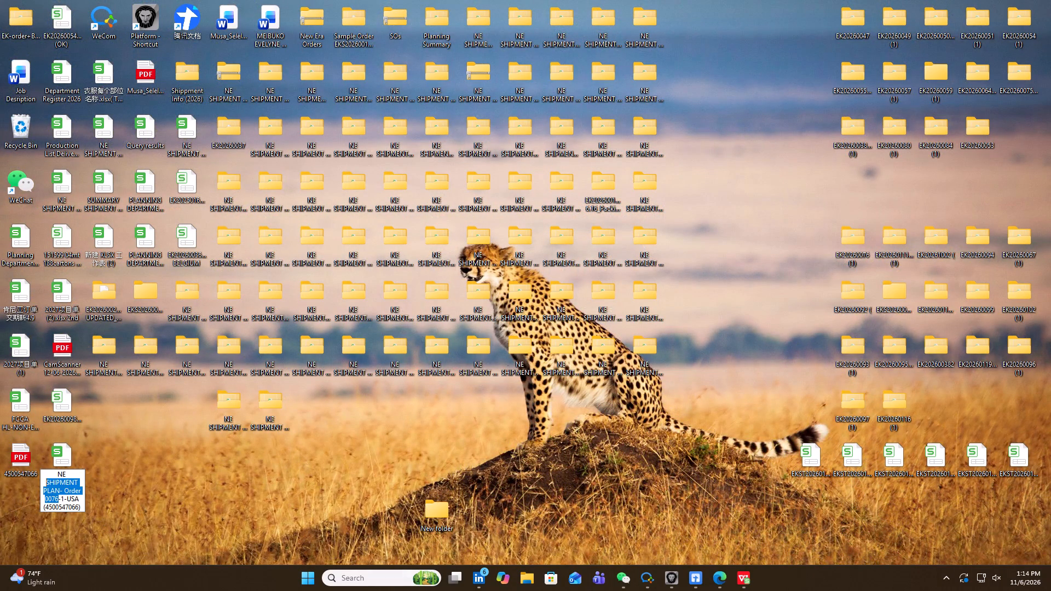
left_click_drag(37, 480, 37, 474)
key("ctrl+c")
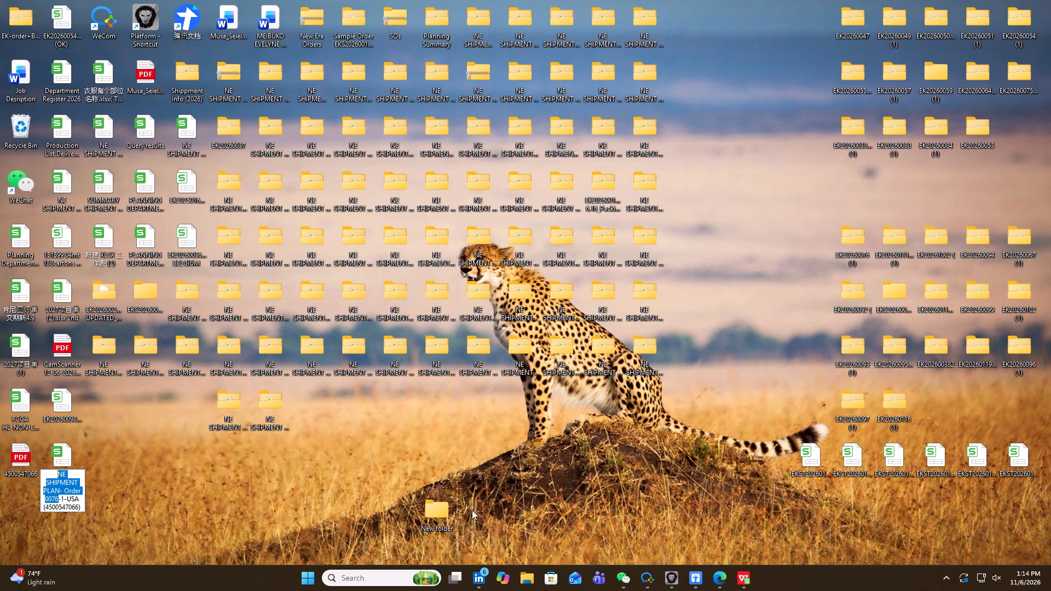
right_click(417, 511)
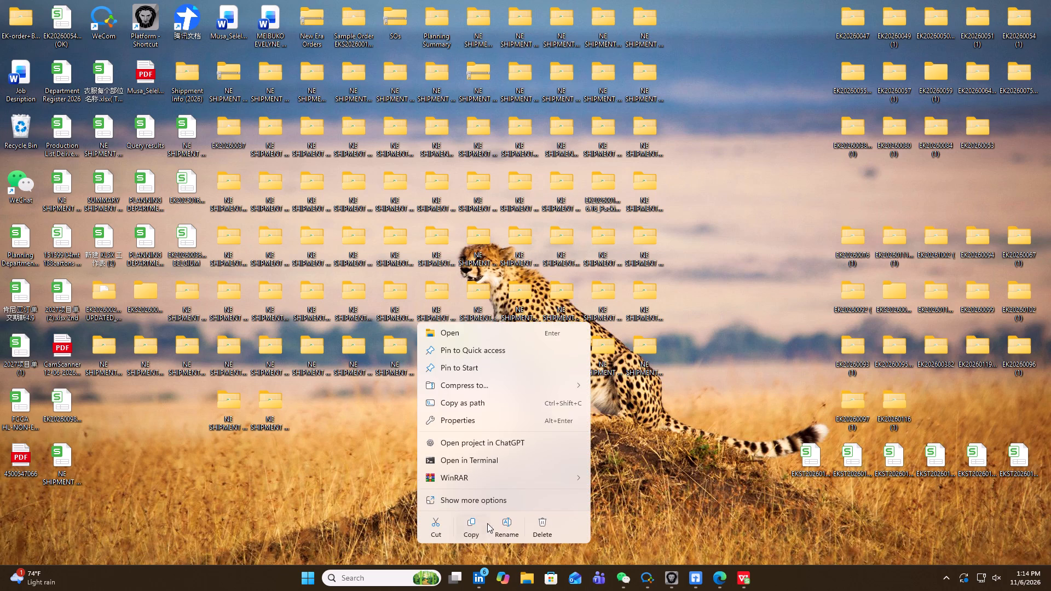
left_click(513, 524)
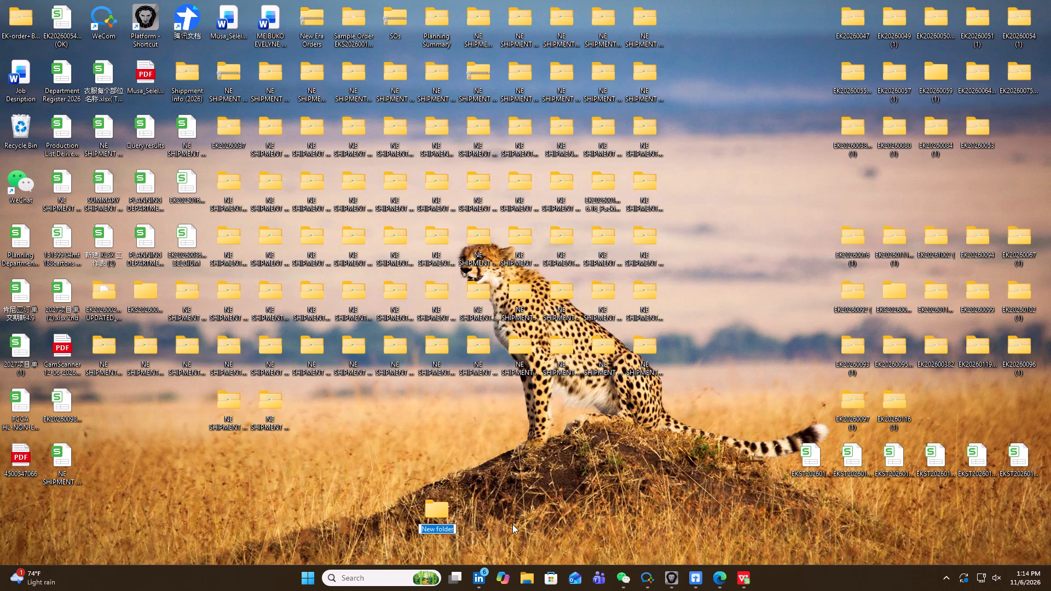
key("ctrl+v")
key("Return")
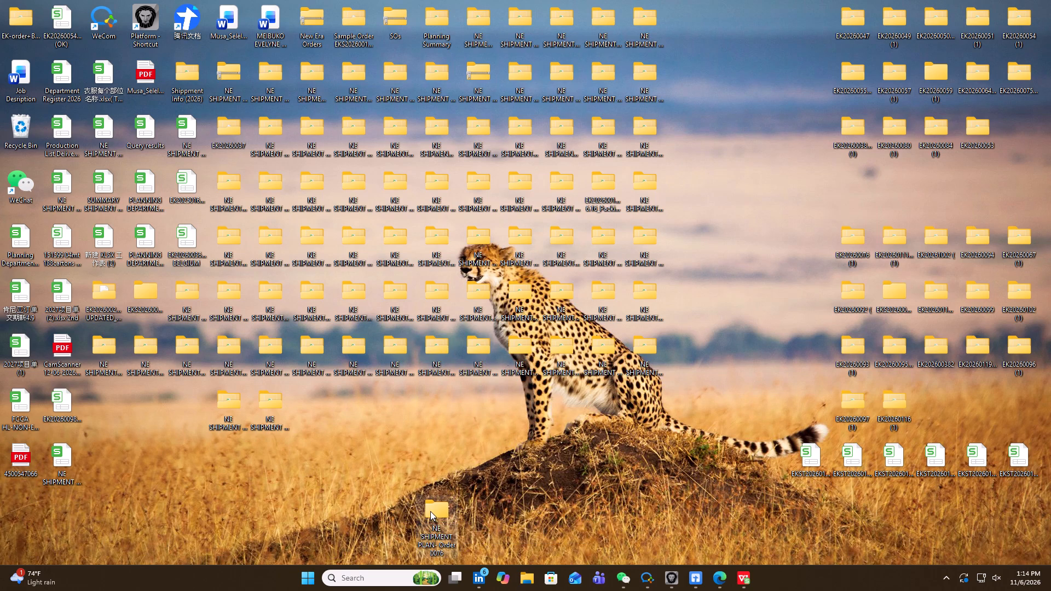
Move the order 0076-1-USA shipment plan file from the desktop into the "NE SHIPMENT PLAN- Order 0076" folder.
double_click(435, 512)
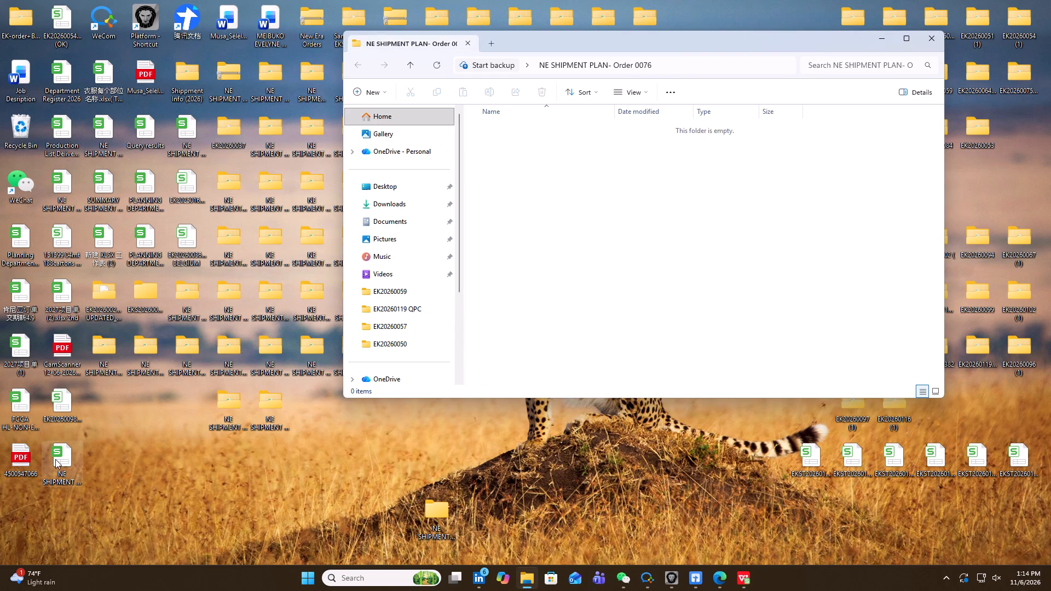
left_click_drag(55, 459, 636, 275)
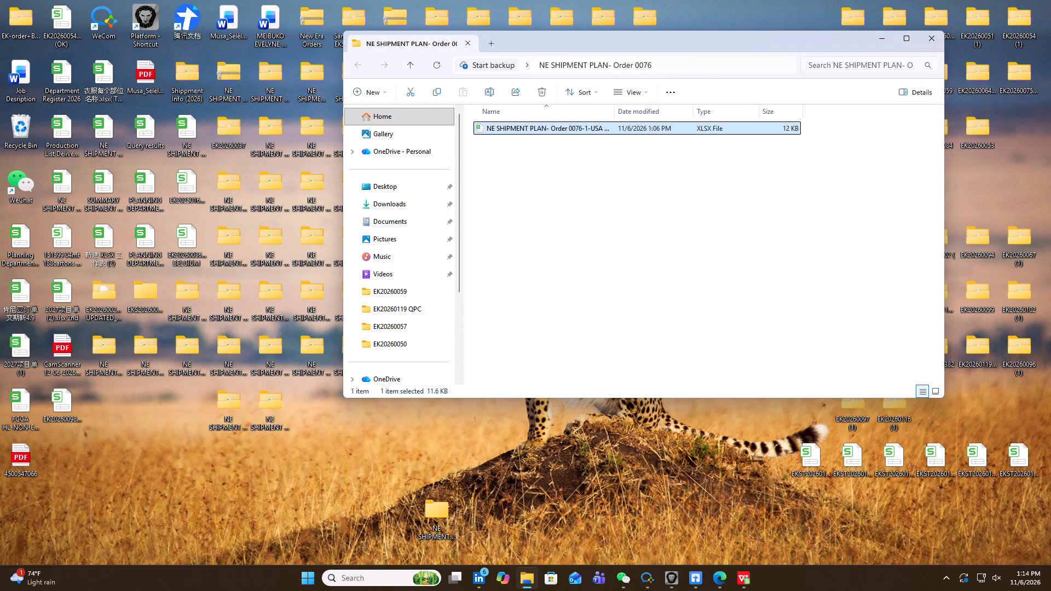
left_click(929, 39)
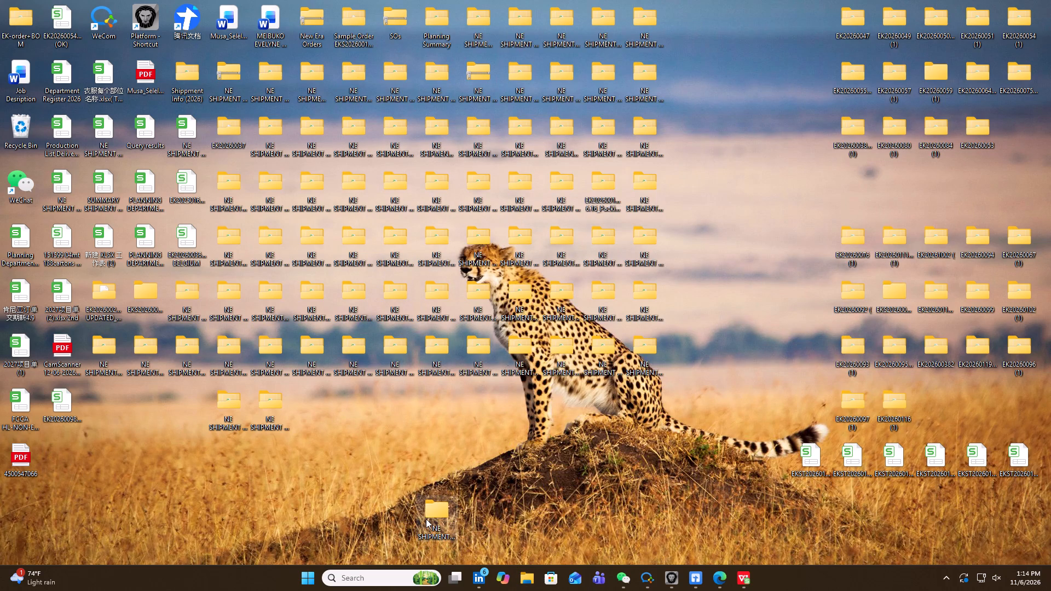
Place the "NE SHIPMENT PLAN- Order 0076" folder beside the last NE shipment plan folders in the desktop grid.
left_click(426, 519)
left_click_drag(438, 516, 324, 409)
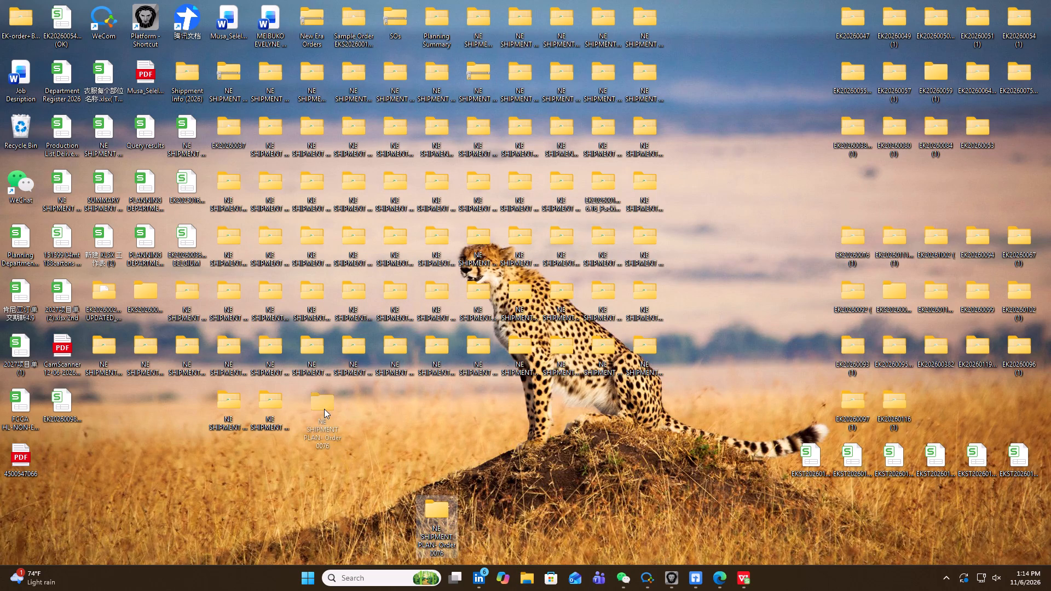
left_click_drag(324, 409, 324, 408)
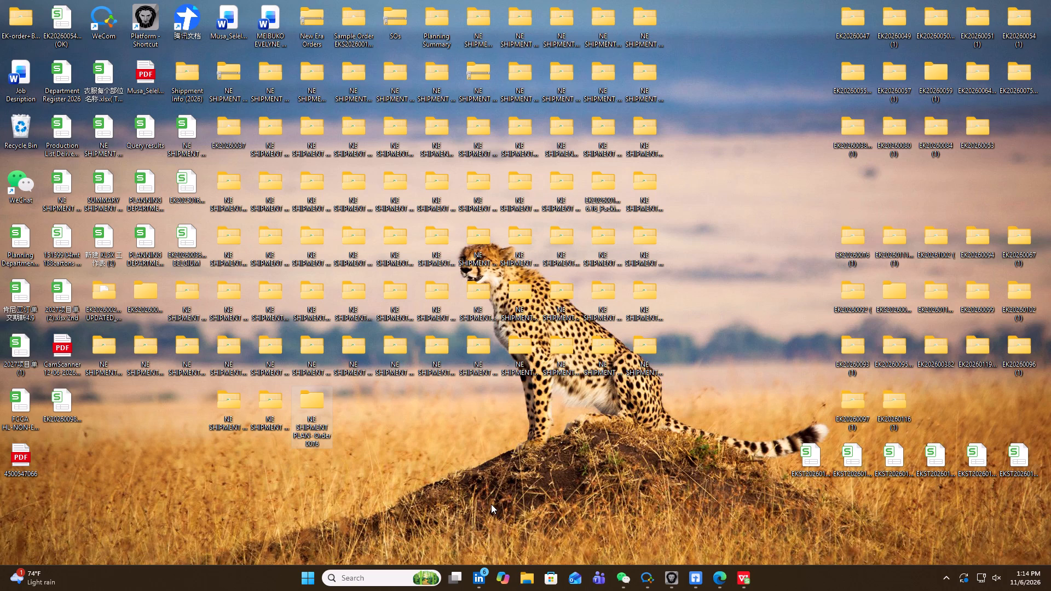
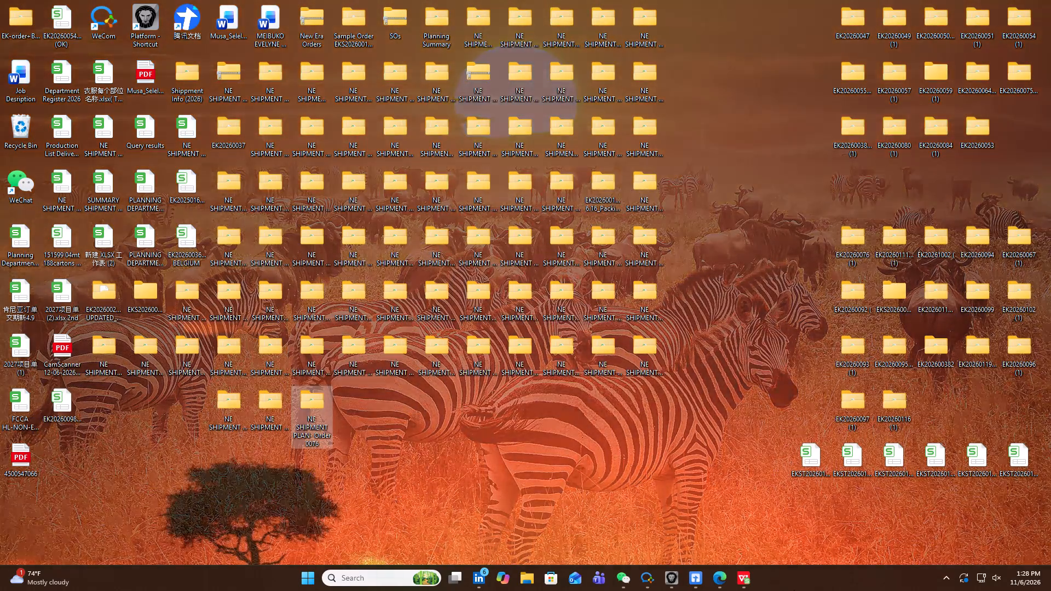
left_click(1013, 453)
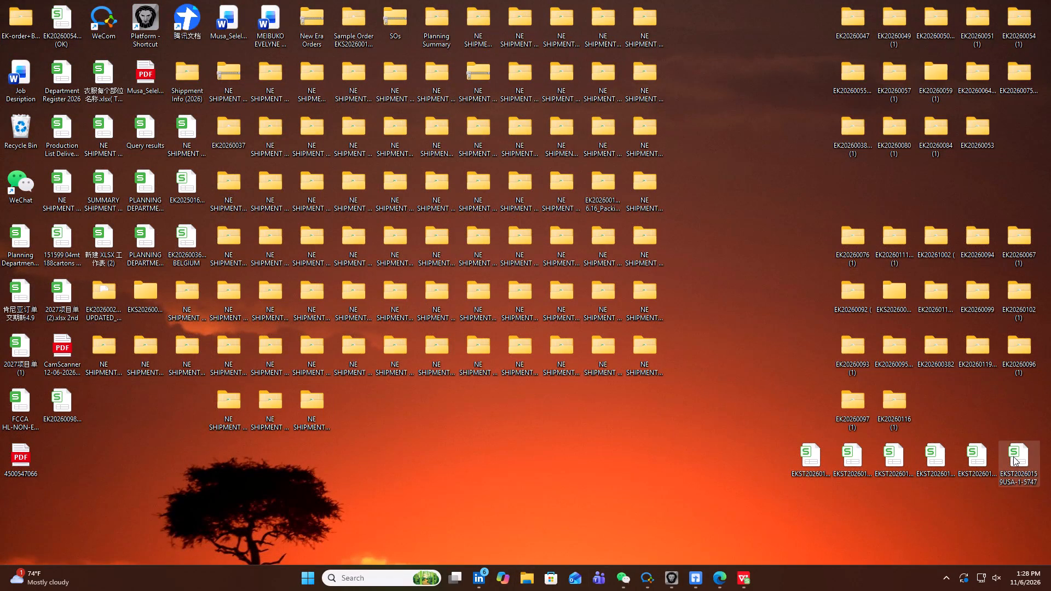
left_click(962, 450)
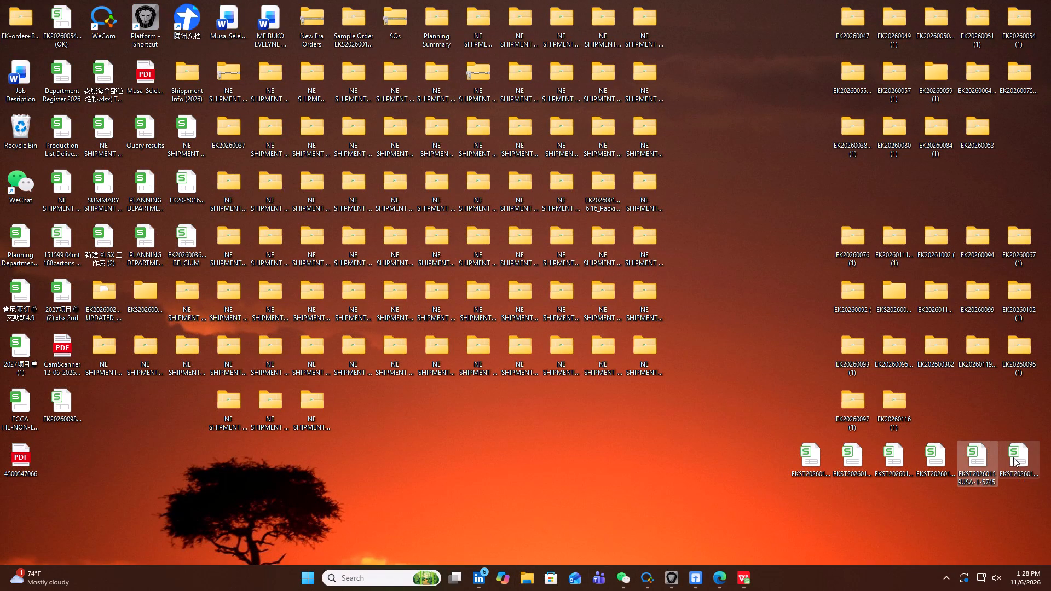
left_click(1015, 457)
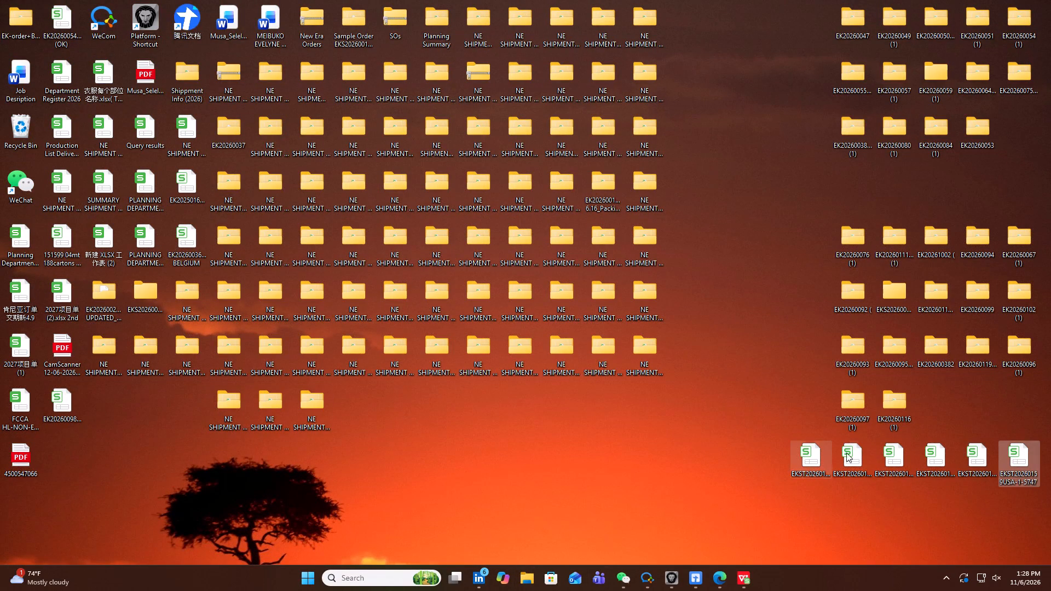
left_click(870, 454)
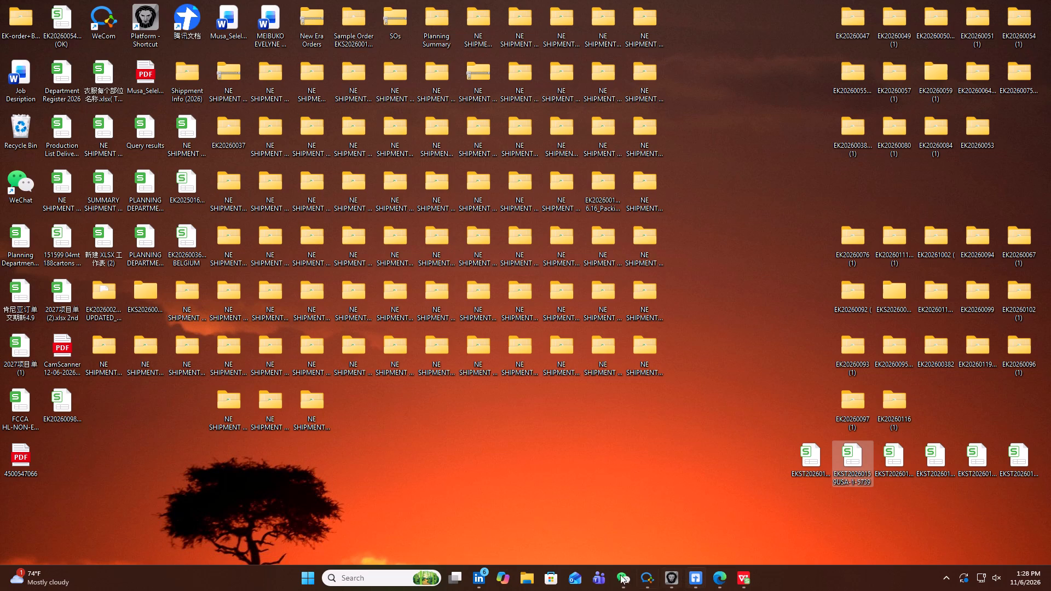
left_click(529, 579)
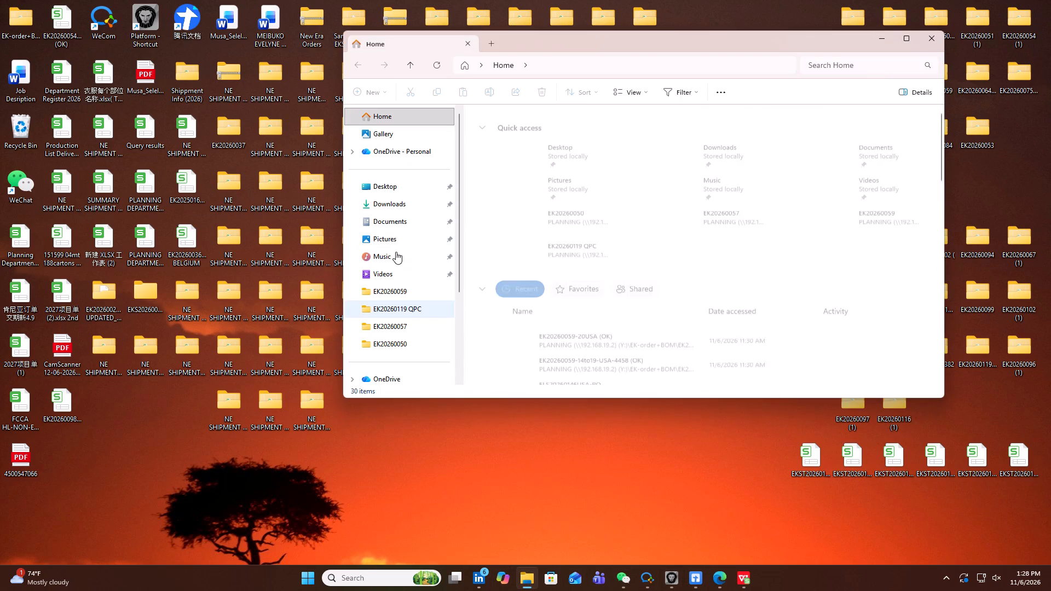
left_click(852, 466)
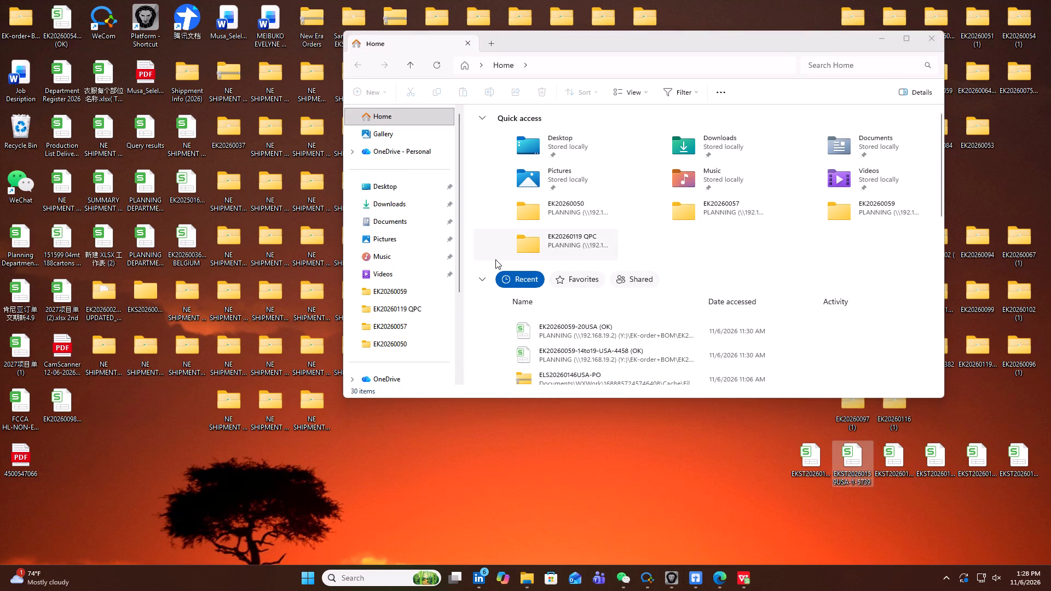
double_click(393, 198)
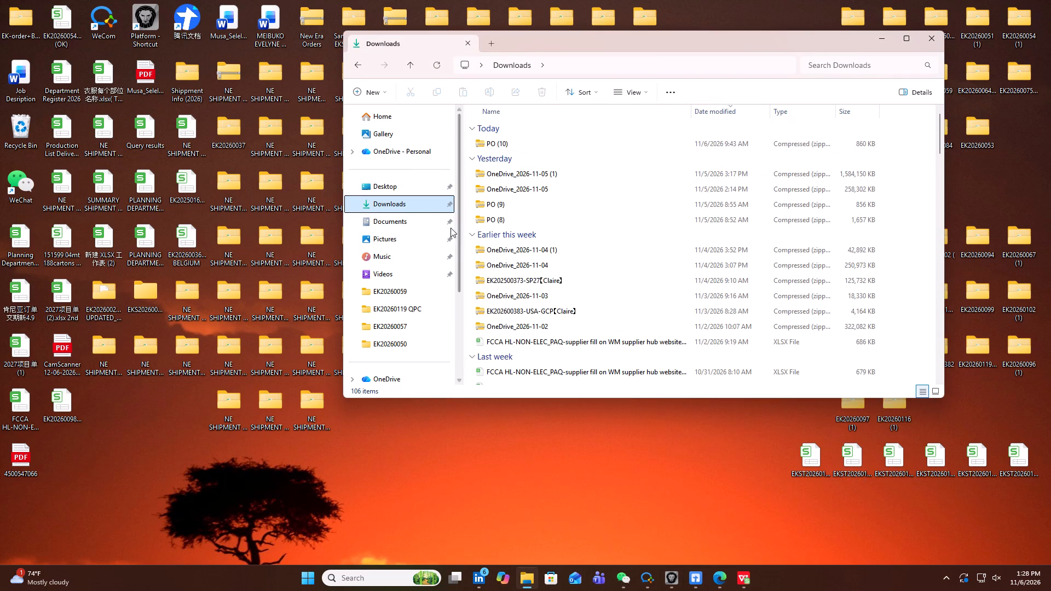
double_click(504, 173)
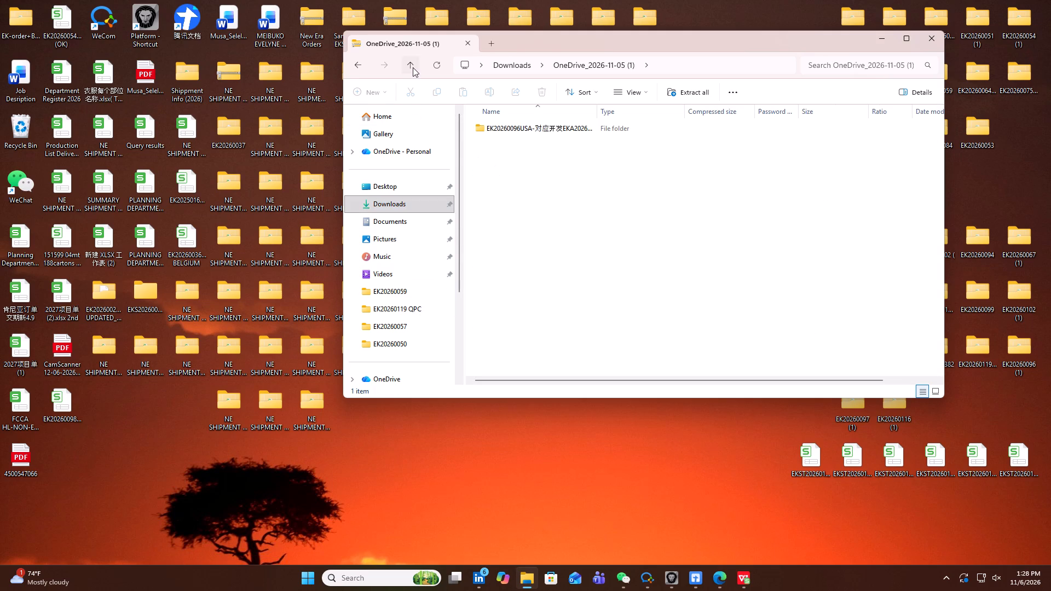
left_click(413, 67)
double_click(524, 185)
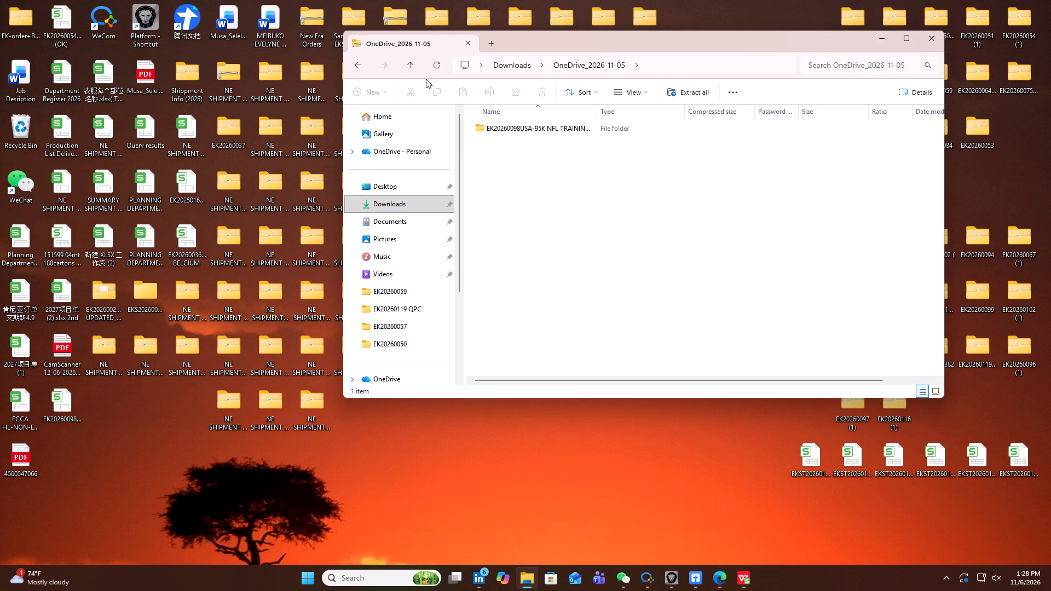
left_click(410, 59)
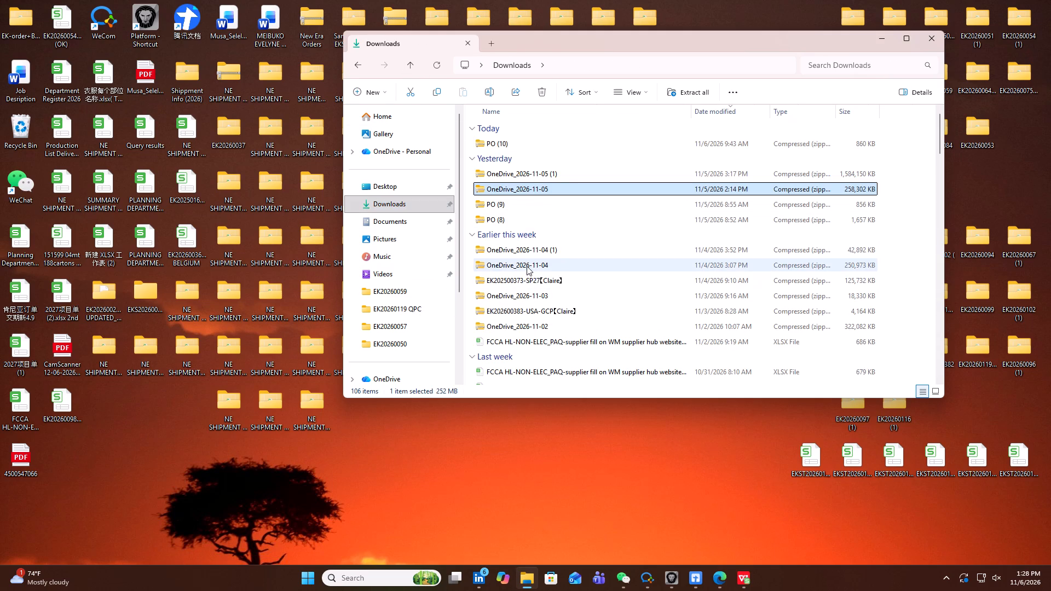
double_click(519, 251)
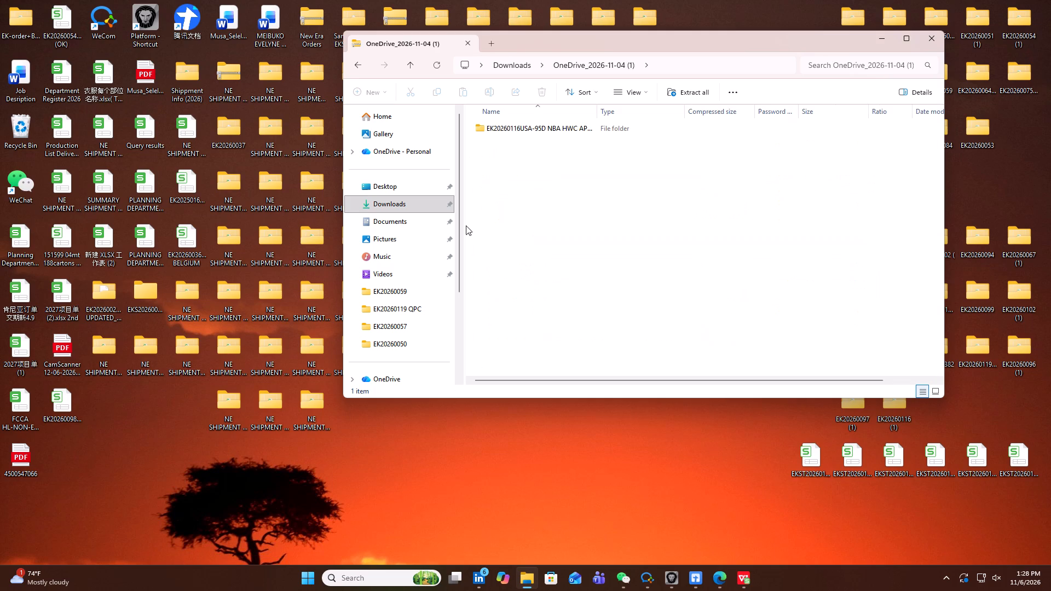
left_click(410, 68)
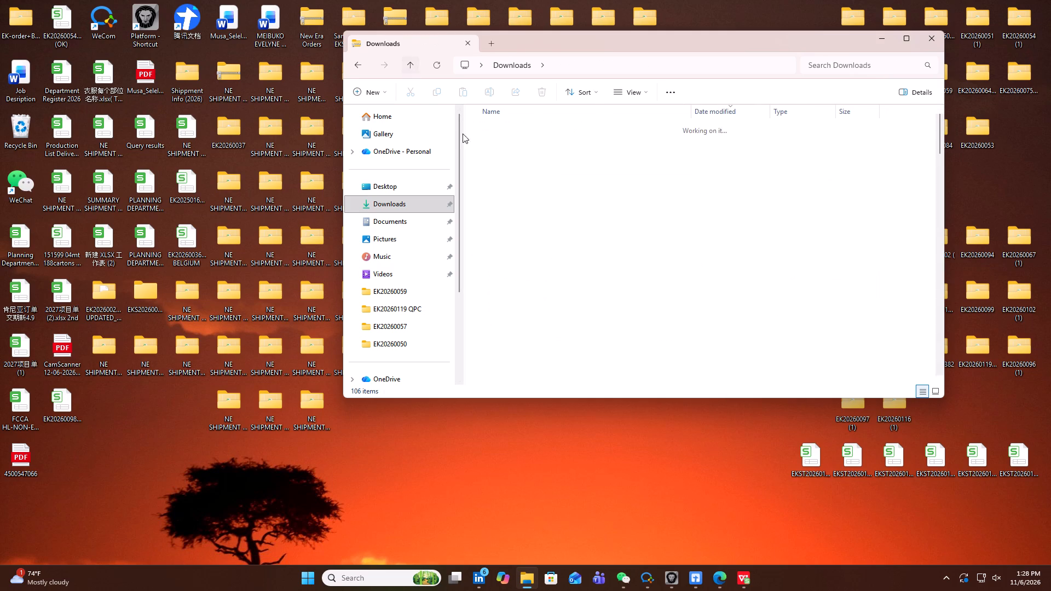
double_click(520, 266)
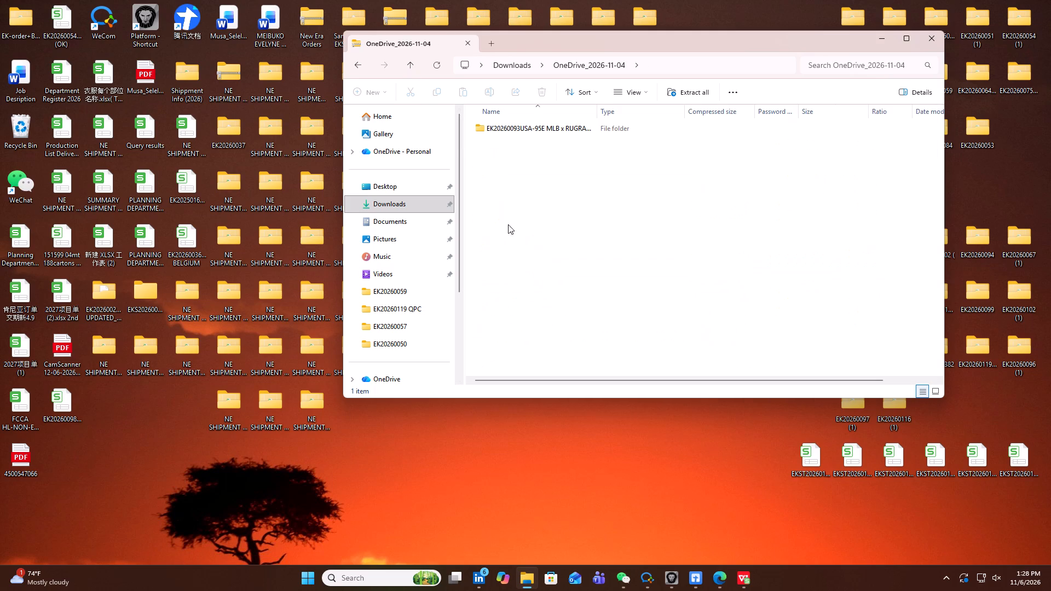
left_click(415, 67)
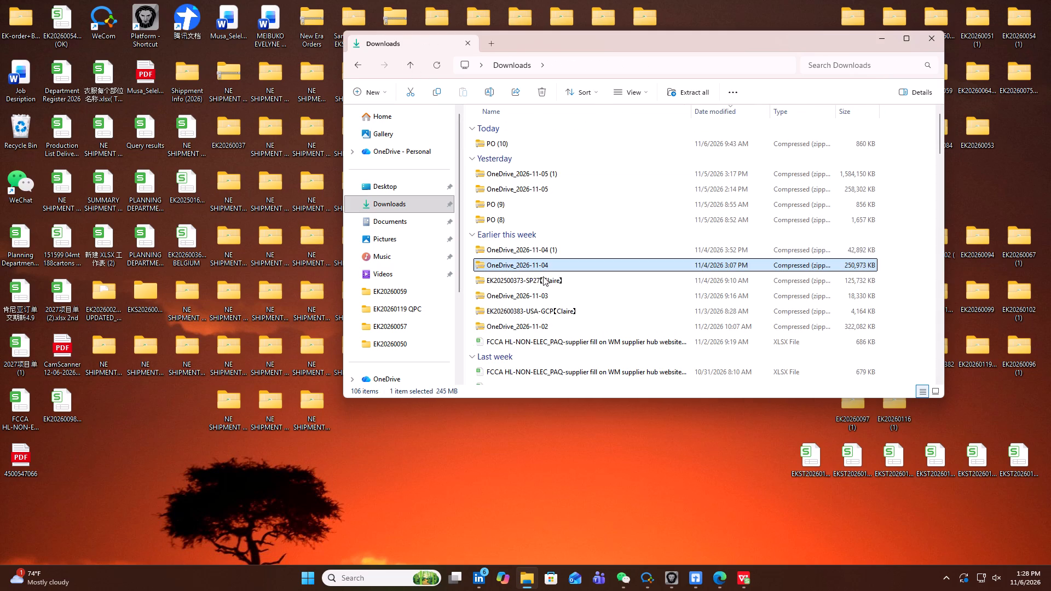
double_click(519, 298)
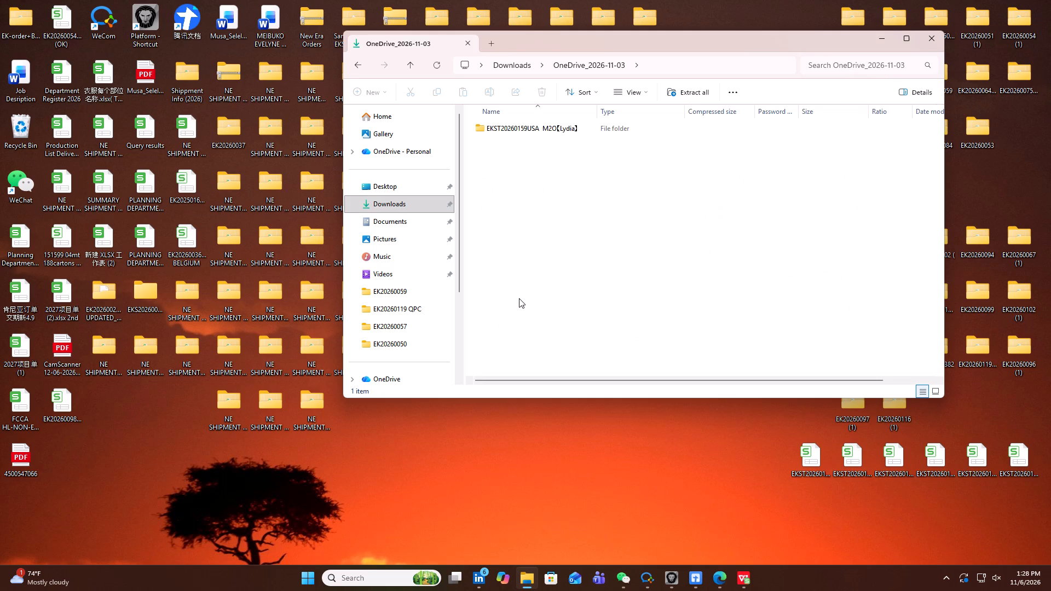